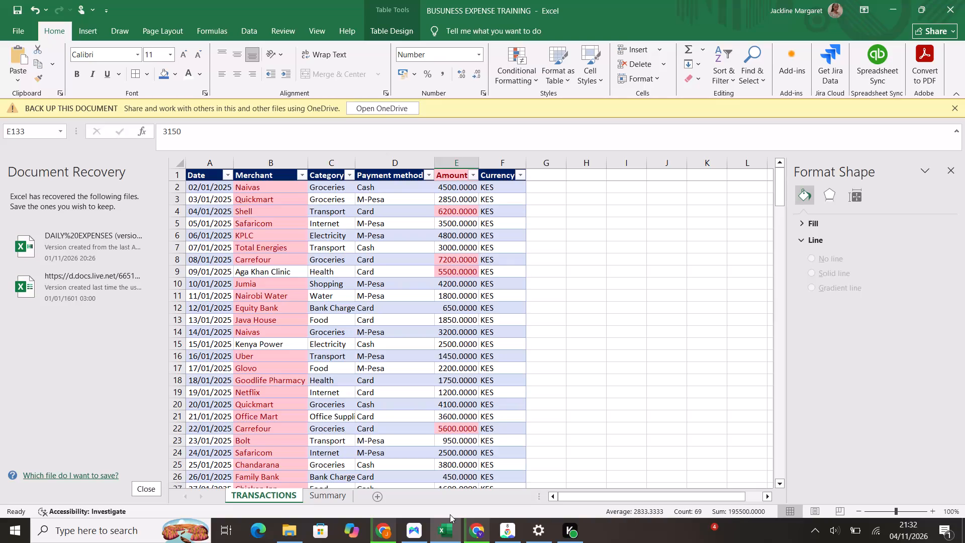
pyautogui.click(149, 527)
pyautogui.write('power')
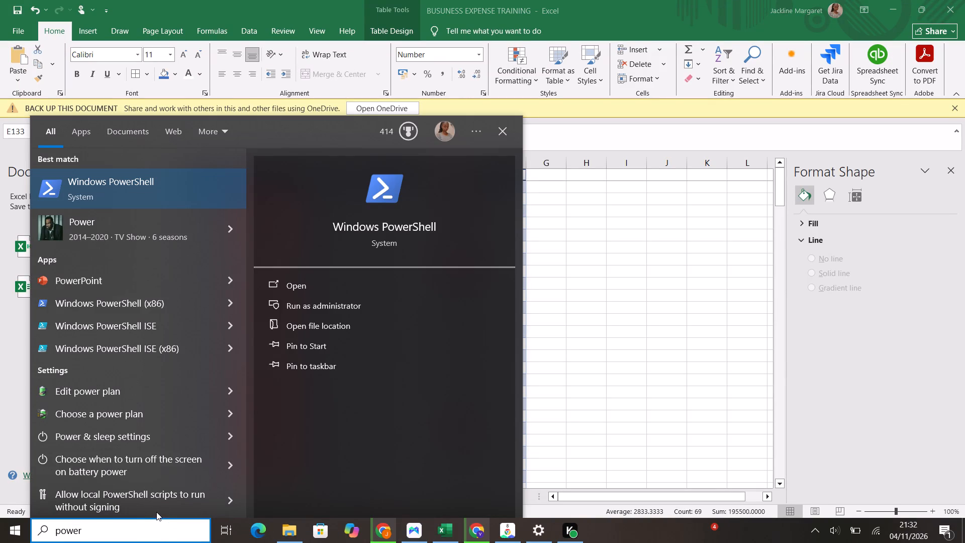
# Open Windows PowerShell (x86) from the search results and maximize its window.
pyautogui.click(153, 299)
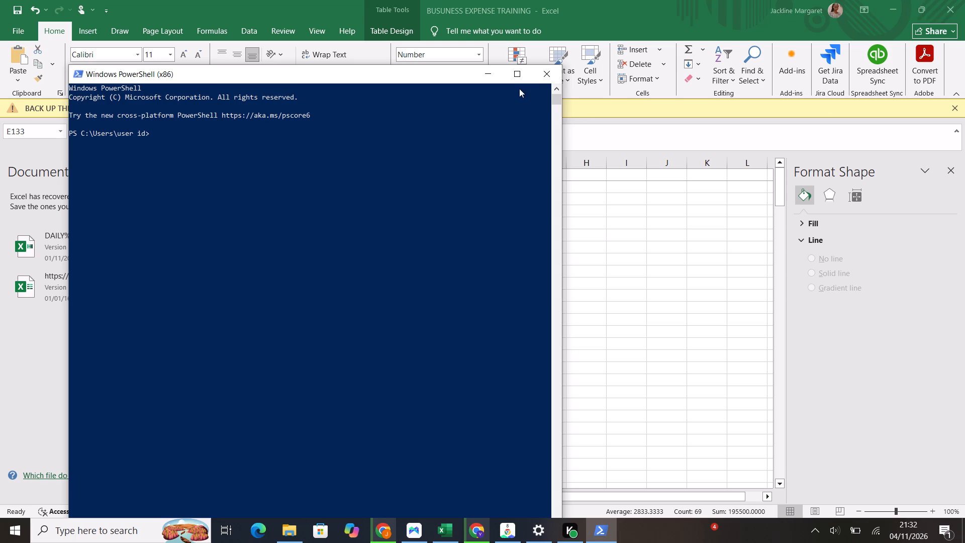
pyautogui.click(513, 76)
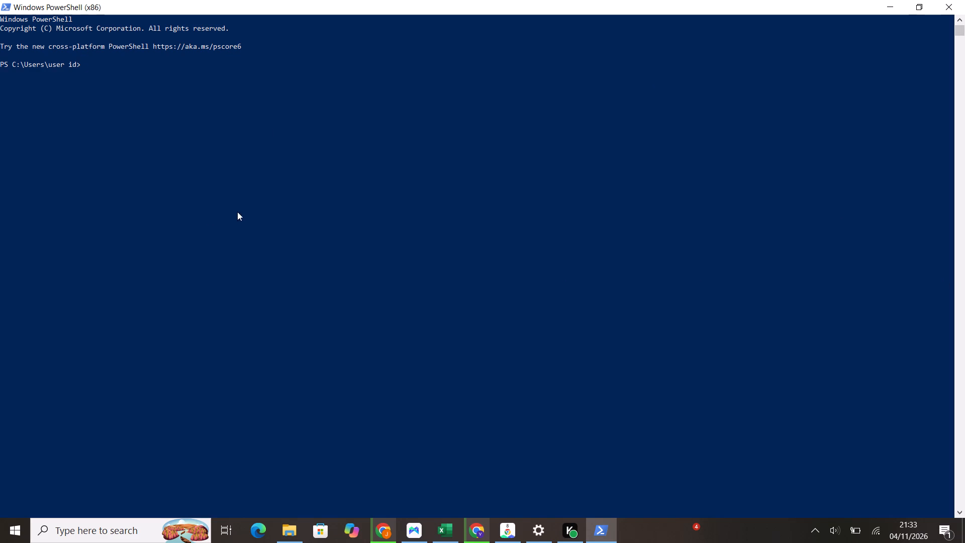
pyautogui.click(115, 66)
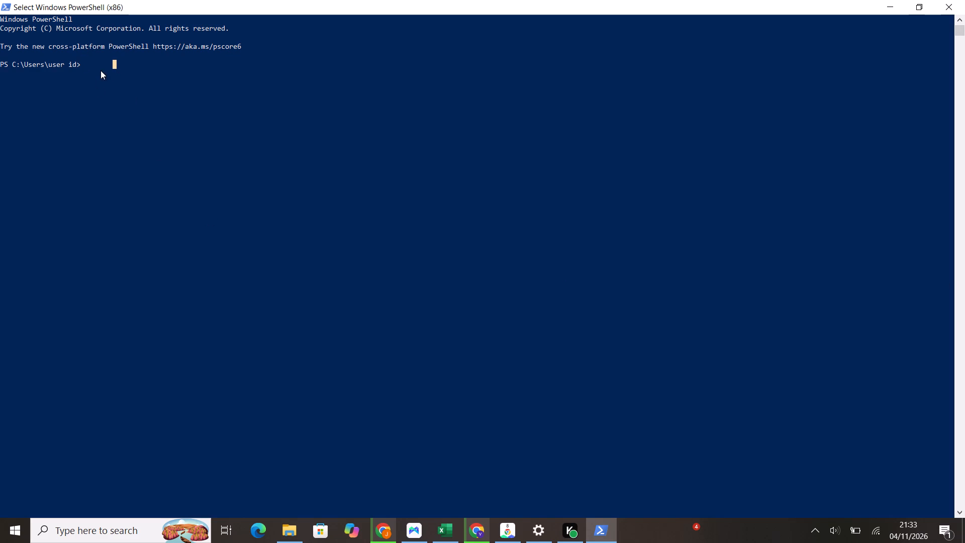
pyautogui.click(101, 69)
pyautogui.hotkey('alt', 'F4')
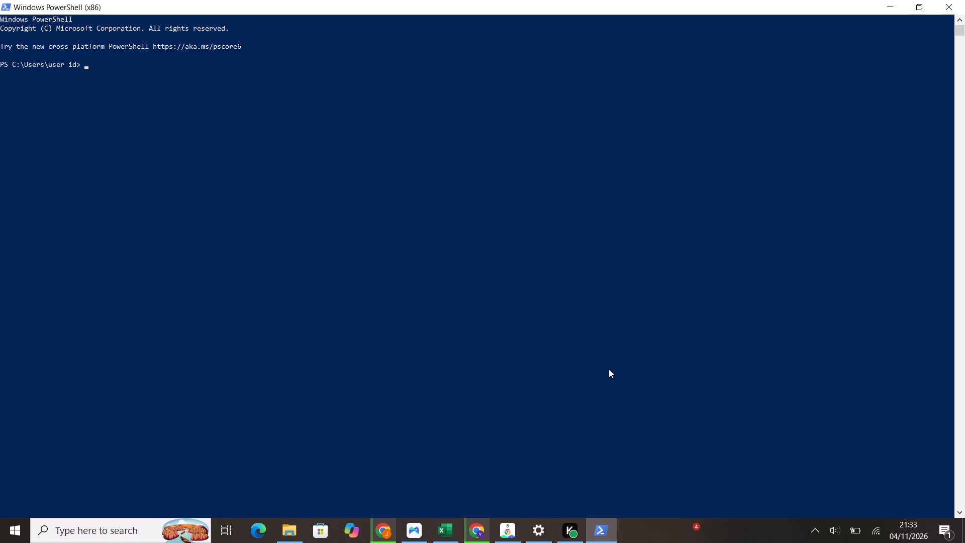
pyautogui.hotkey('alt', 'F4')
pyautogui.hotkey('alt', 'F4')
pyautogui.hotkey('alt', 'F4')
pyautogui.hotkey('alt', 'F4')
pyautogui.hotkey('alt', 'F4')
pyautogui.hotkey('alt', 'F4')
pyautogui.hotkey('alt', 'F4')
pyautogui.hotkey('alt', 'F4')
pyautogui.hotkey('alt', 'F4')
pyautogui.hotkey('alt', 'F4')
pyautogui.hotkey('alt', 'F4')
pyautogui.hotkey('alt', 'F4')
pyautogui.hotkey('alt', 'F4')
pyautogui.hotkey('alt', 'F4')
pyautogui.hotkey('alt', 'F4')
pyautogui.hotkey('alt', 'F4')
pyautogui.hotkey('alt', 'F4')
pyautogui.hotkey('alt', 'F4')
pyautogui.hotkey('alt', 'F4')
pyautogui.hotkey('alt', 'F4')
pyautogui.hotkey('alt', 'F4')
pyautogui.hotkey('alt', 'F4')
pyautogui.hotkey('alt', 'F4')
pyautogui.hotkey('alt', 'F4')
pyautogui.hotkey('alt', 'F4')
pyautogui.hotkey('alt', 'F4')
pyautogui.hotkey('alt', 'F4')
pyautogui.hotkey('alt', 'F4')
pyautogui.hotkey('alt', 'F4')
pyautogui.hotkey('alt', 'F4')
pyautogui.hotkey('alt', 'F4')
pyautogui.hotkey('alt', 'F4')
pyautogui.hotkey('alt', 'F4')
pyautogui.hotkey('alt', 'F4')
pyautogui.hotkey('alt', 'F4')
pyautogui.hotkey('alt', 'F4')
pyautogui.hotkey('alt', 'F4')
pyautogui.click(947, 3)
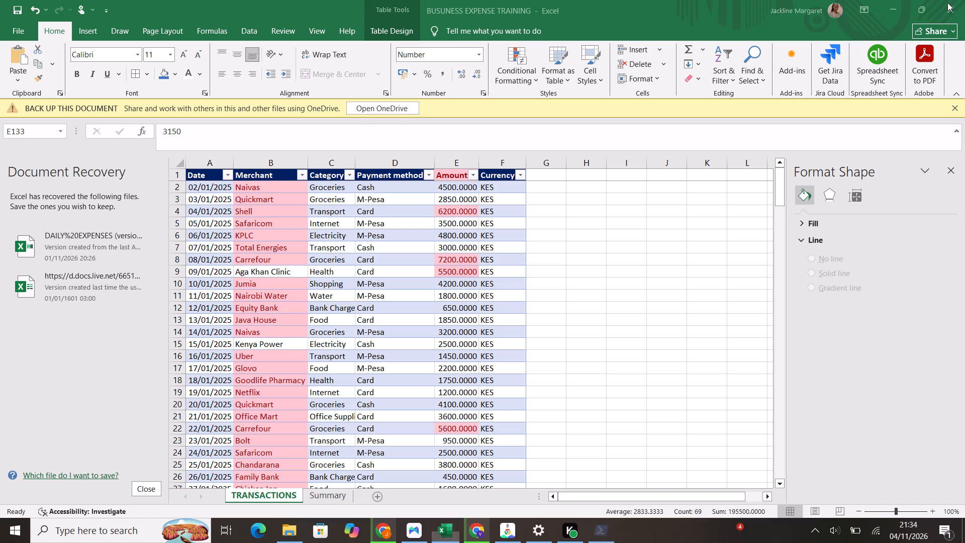
# Switch to PowerPoint by searching for it, and create a new blank presentation.
pyautogui.moveTo(102, 536); pyautogui.dragTo(98, 527)
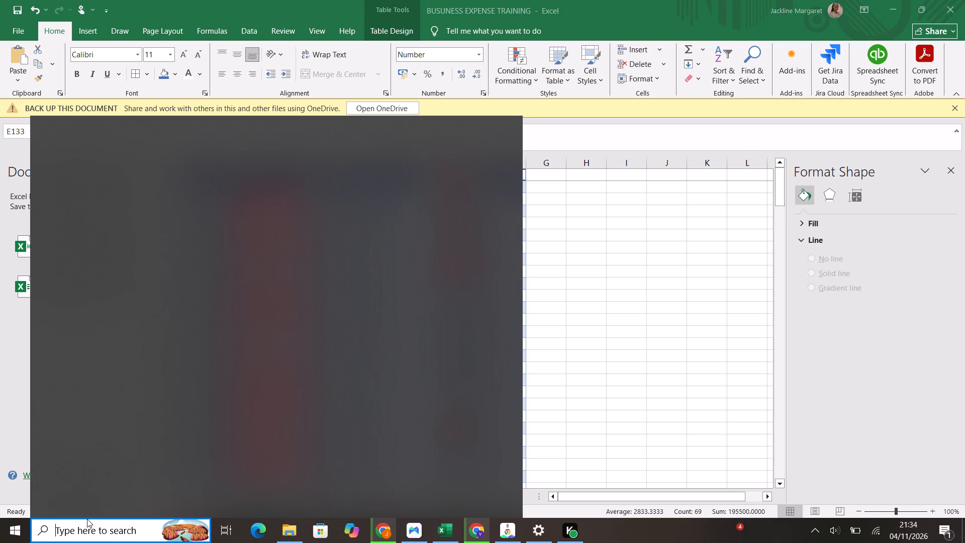
pyautogui.write('powe')
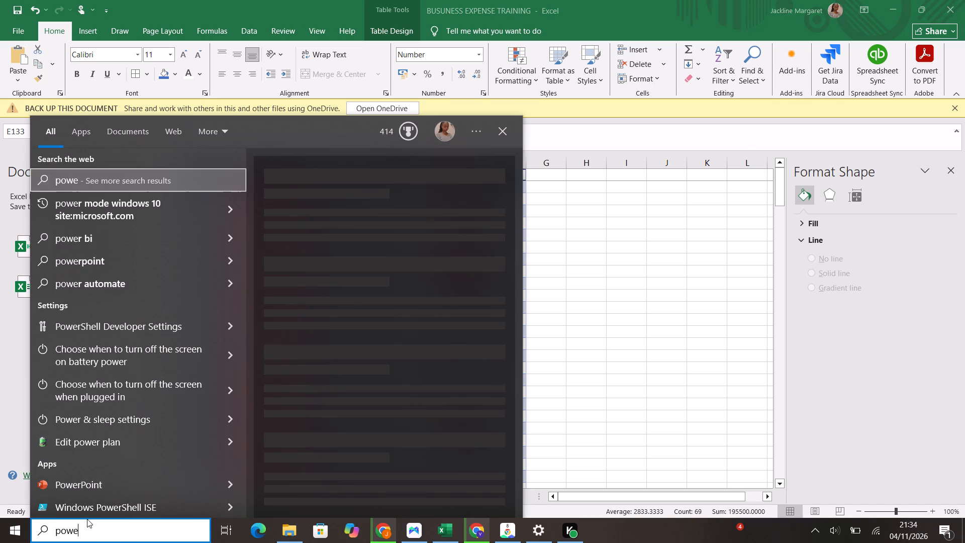
pyautogui.click(109, 488)
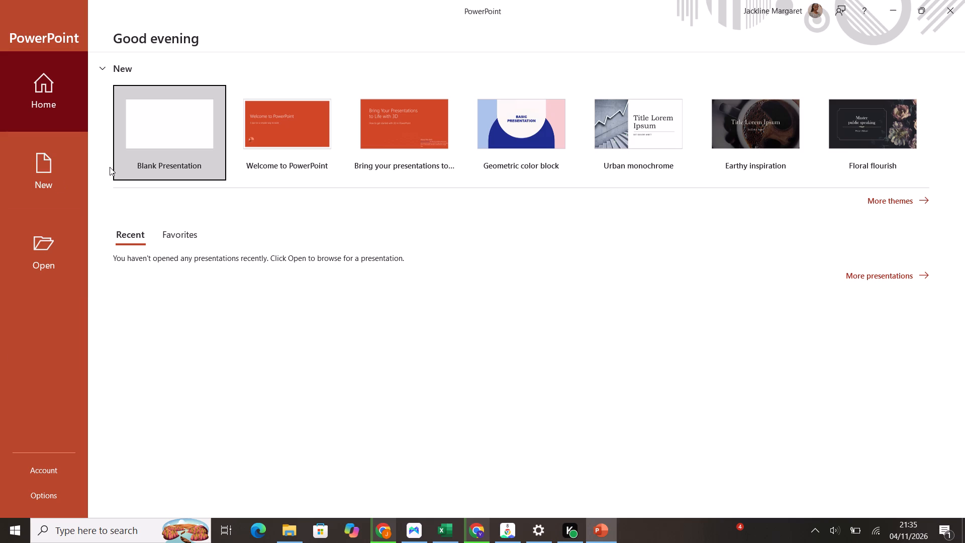
pyautogui.click(163, 133)
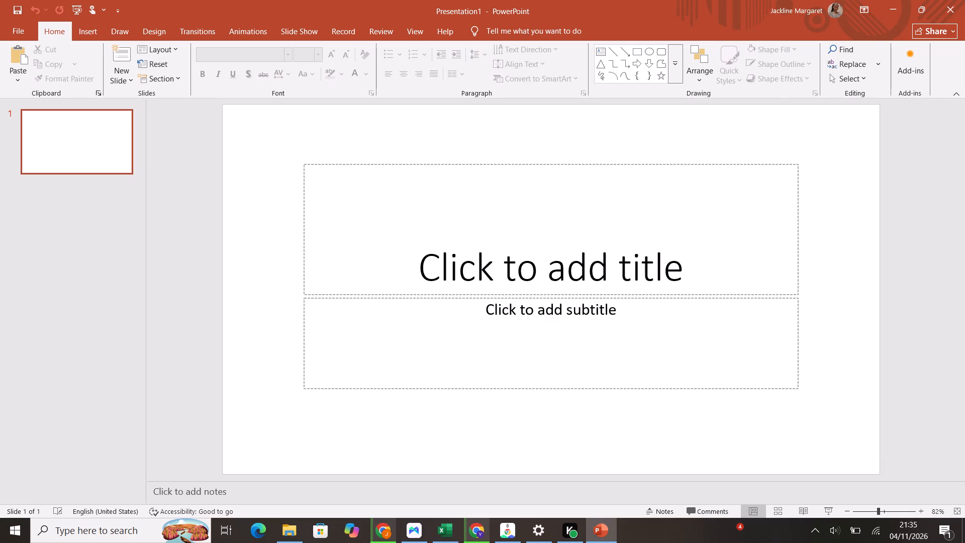
# Enter "CUSTOMER SERVICE EXCELLENCE" as the title of the title slide.
pyautogui.click(405, 270)
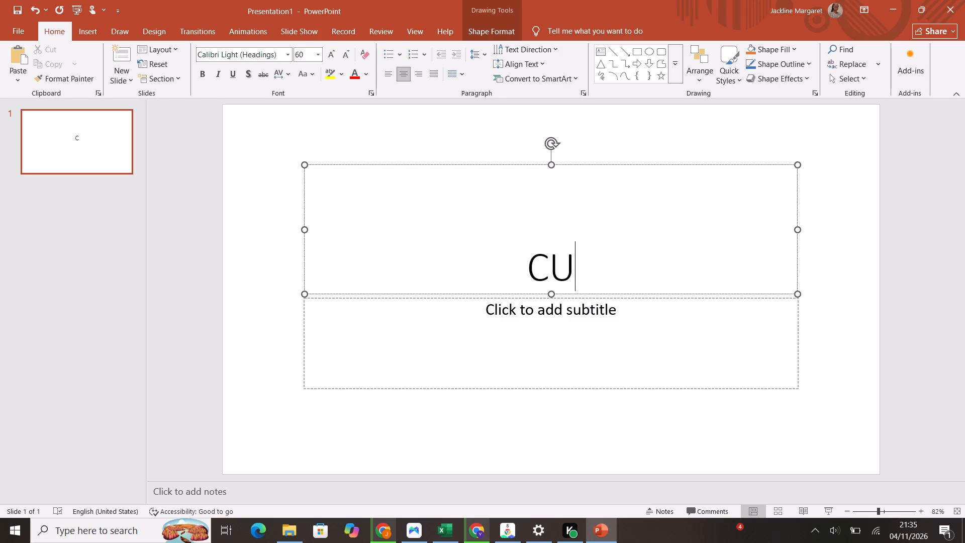
pyautogui.write('OMER SERVICE')
pyautogui.press('space')
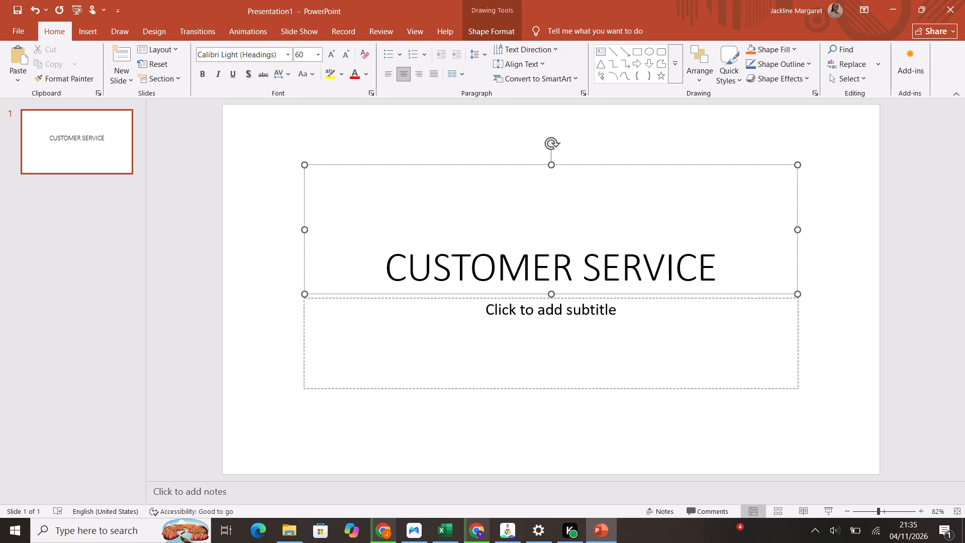
pyautogui.press('e')
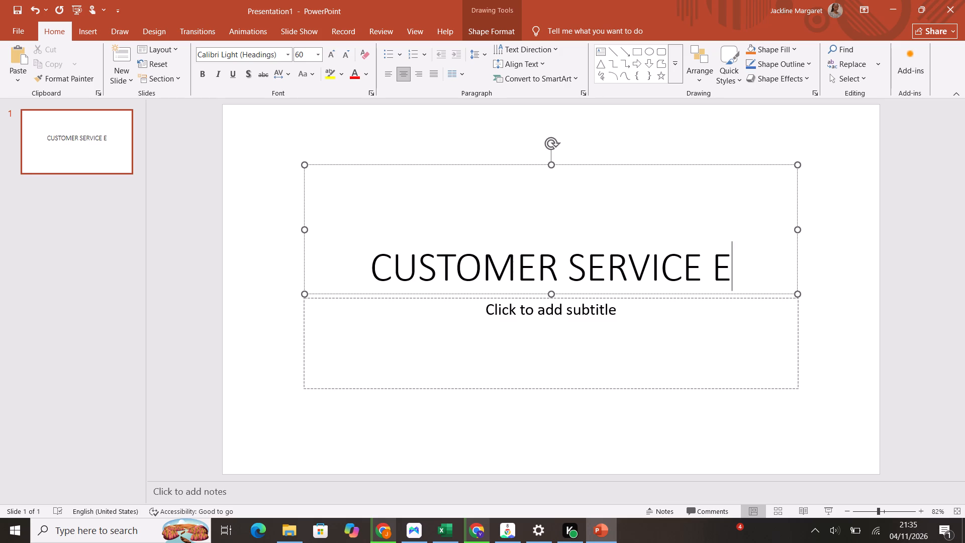
pyautogui.write('XC')
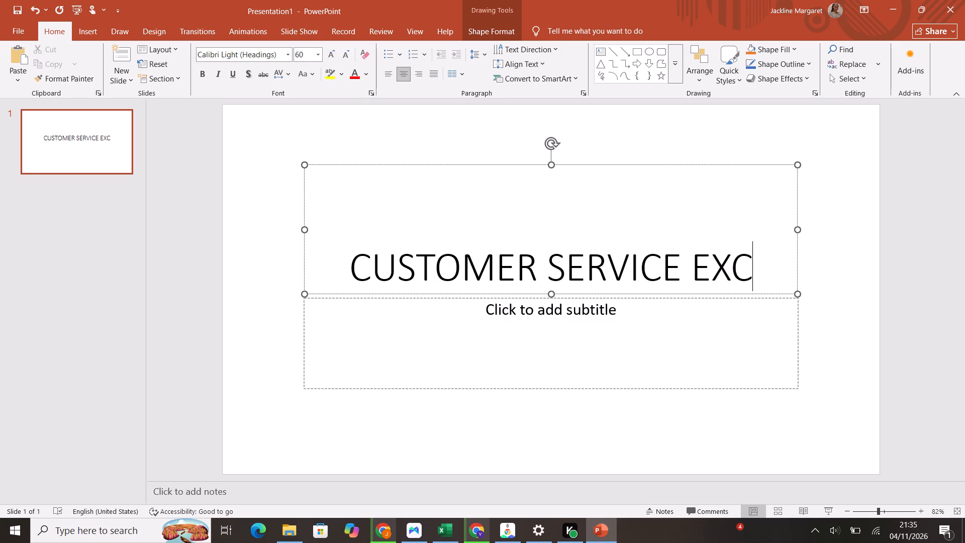
pyautogui.write('ELLENCE')
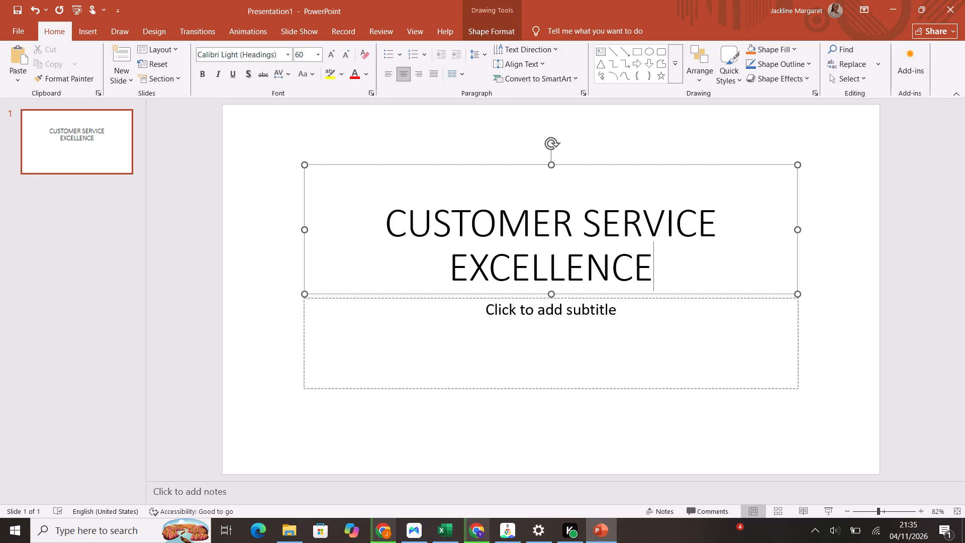
# Shorten the empty subtitle placeholder slightly from its top edge to leave more space below the title.
pyautogui.click(447, 361)
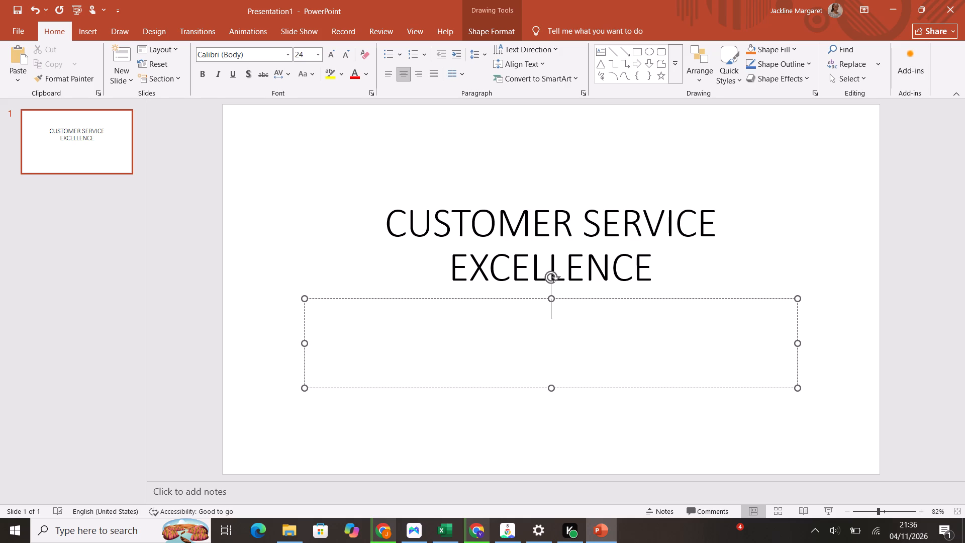
pyautogui.press('h')
pyautogui.press('BackSpace')
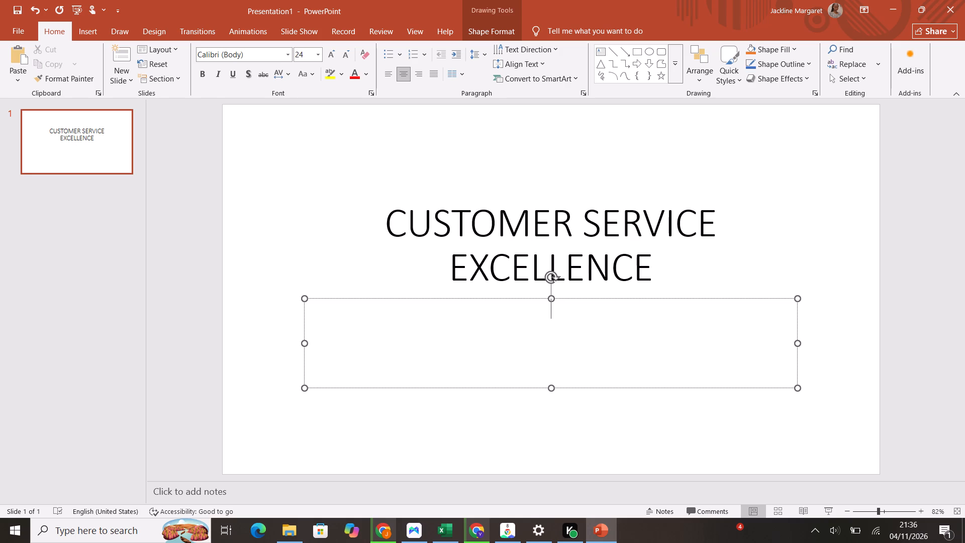
pyautogui.click(387, 364)
pyautogui.click(365, 372)
pyautogui.moveTo(551, 300); pyautogui.dragTo(555, 312)
# Enter the subtitle text "How to Deliver Excellent Customer" in the placeholder below the title.
pyautogui.click(329, 369)
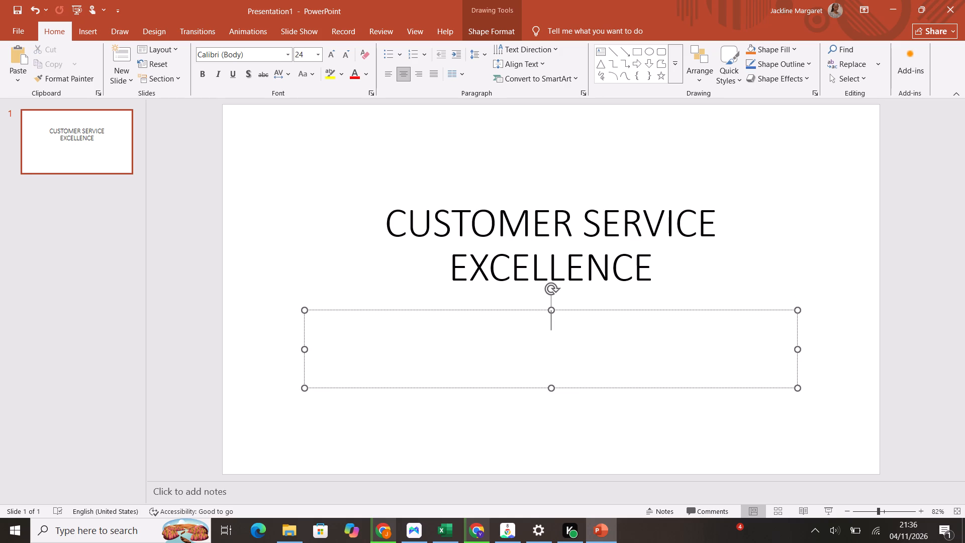
pyautogui.press('h')
pyautogui.write('ow')
pyautogui.press('space')
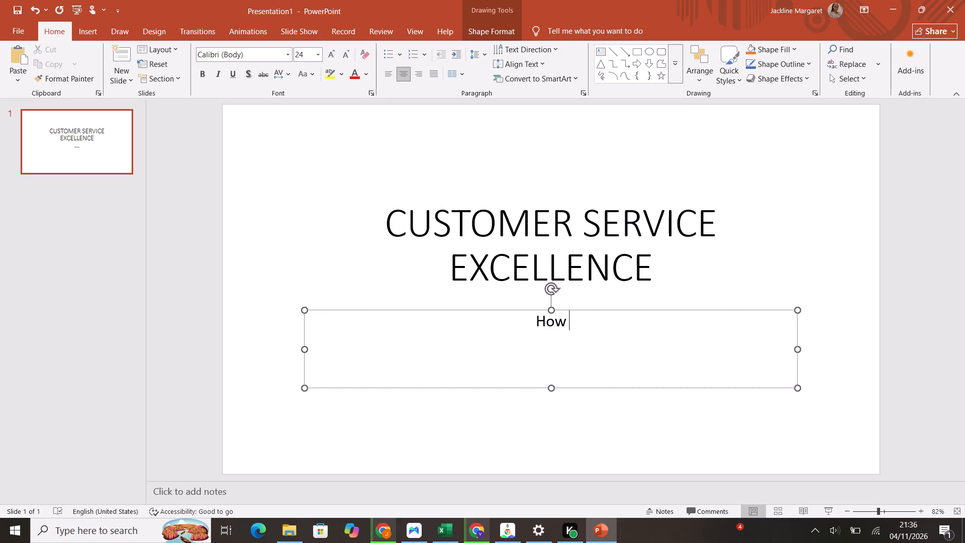
pyautogui.write('to de')
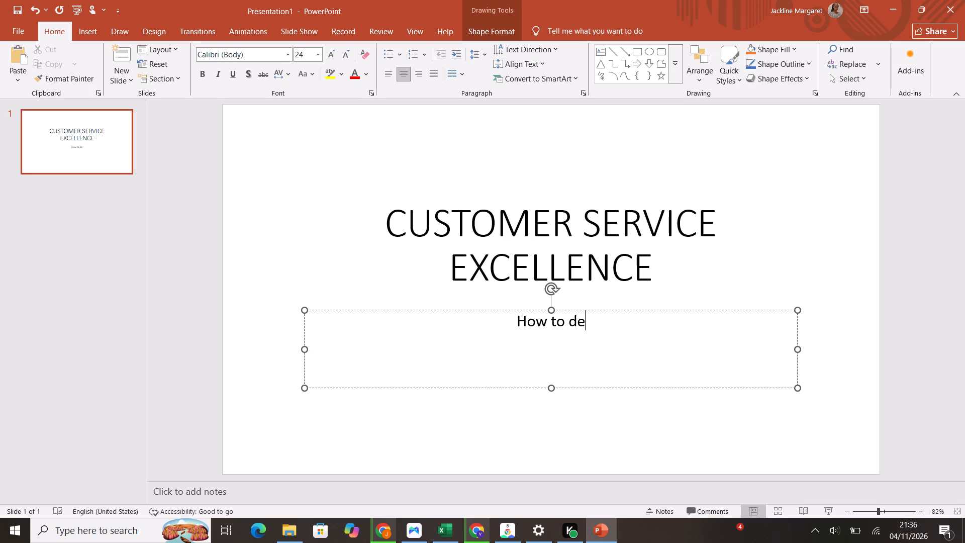
pyautogui.press('BackSpace')
pyautogui.press('BackSpace')
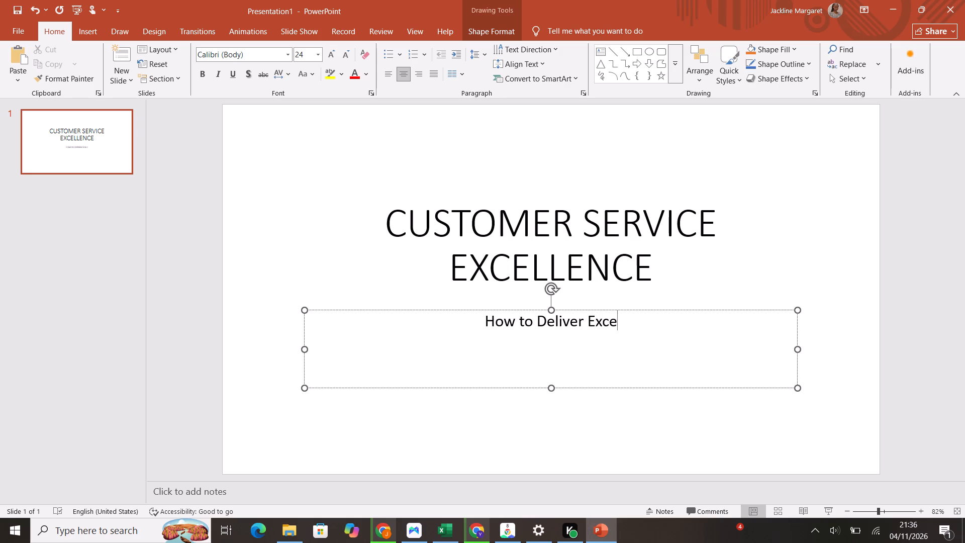
pyautogui.write('nt')
pyautogui.press('space')
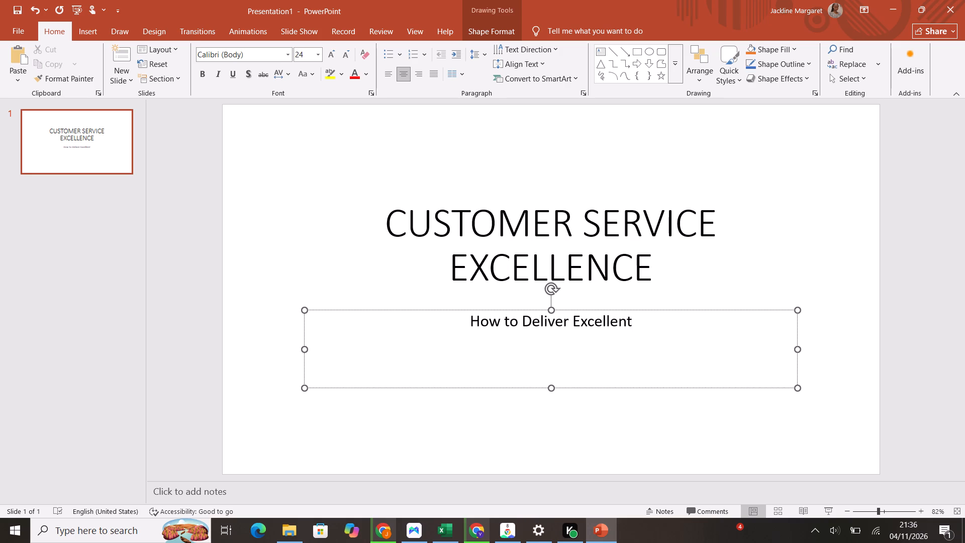
pyautogui.write('ustomer')
pyautogui.press('space')
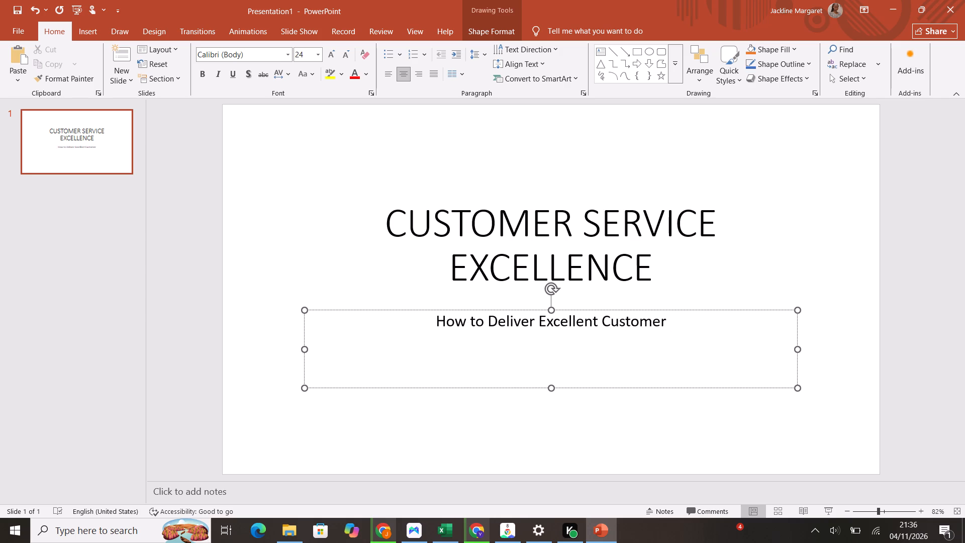
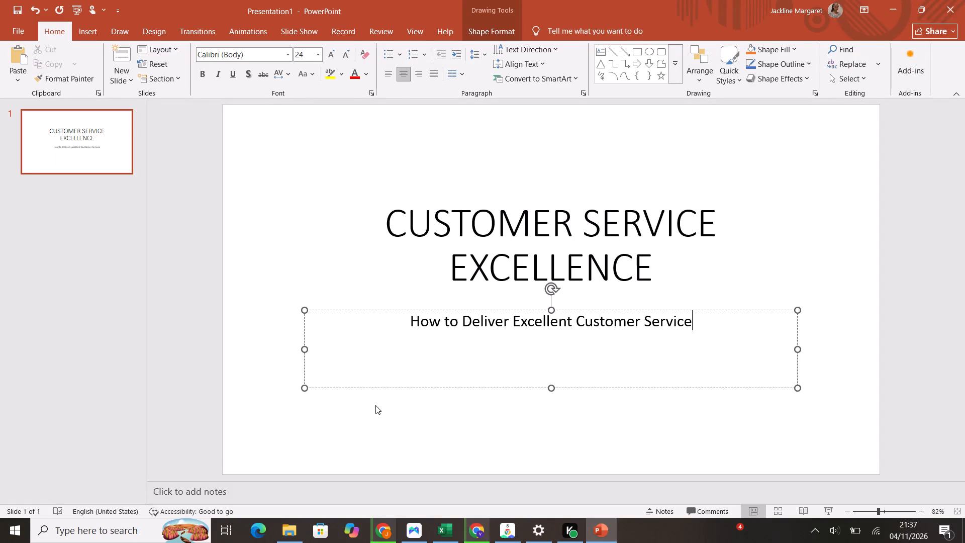
# Save the presentation as "CUSTOMER SERVICE EXCELLENCE" in the Documents folder on This PC.
pyautogui.hotkey('ctrl', 's')
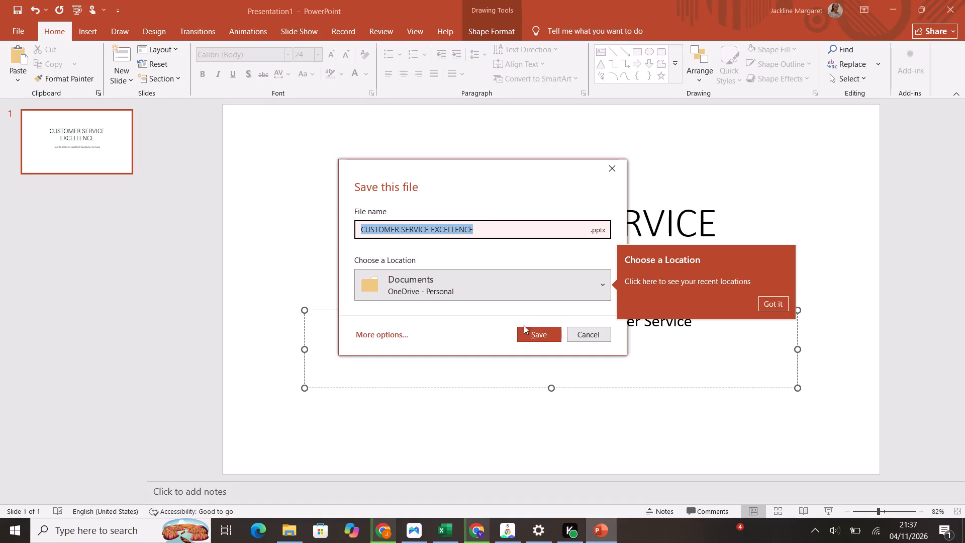
pyautogui.click(392, 334)
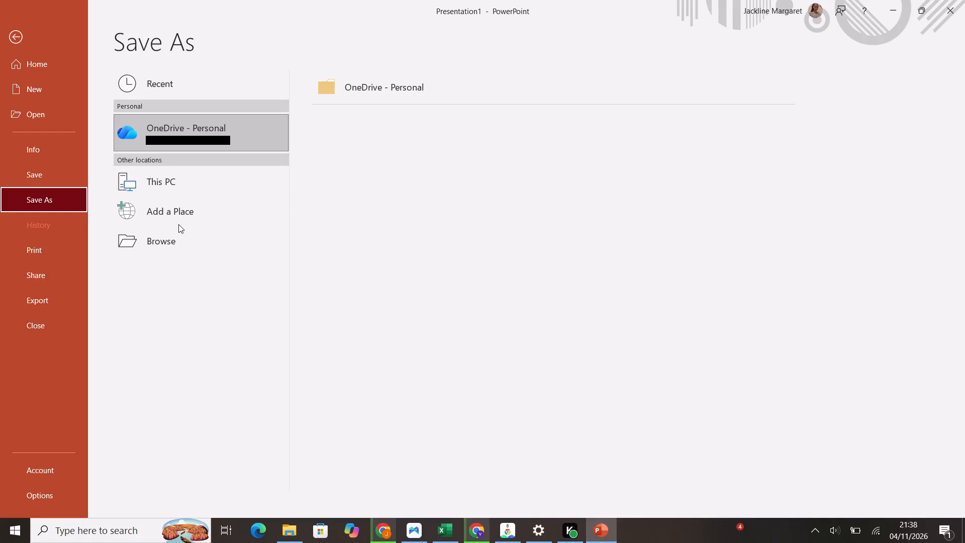
pyautogui.click(176, 180)
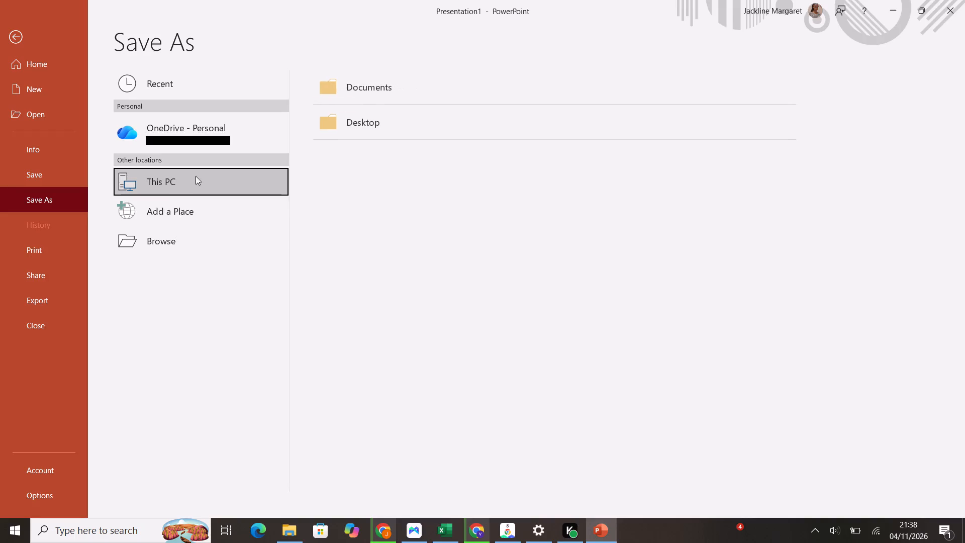
pyautogui.click(371, 94)
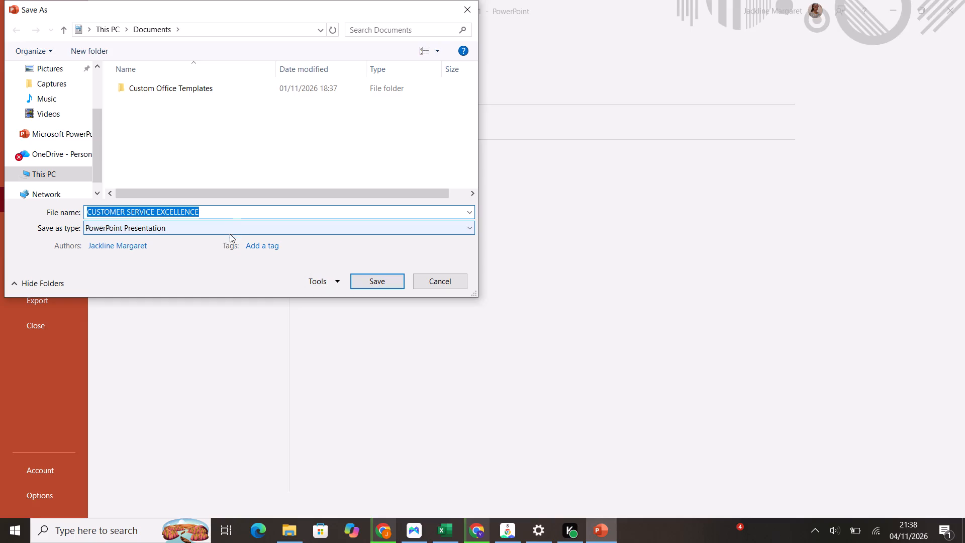
pyautogui.click(379, 283)
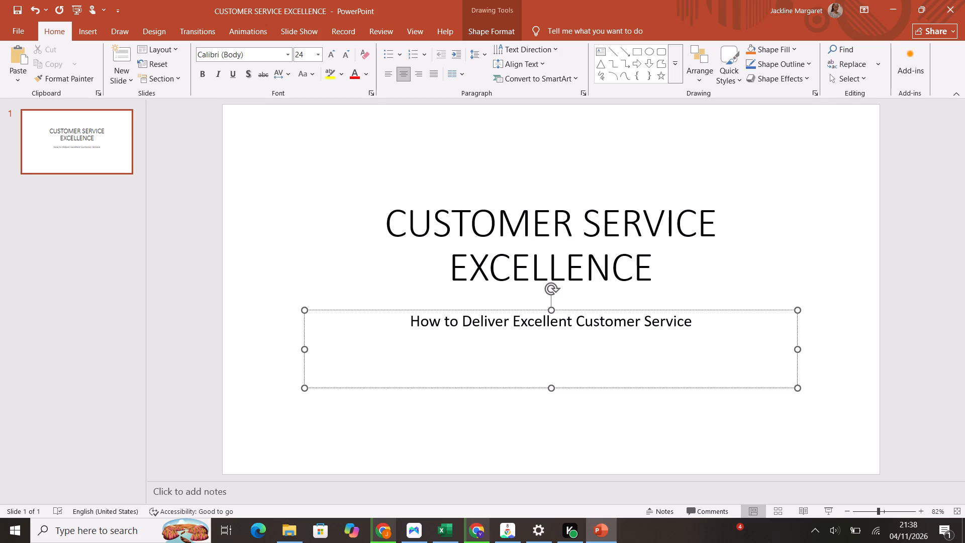
# Format the title slide's title text as 36 pt, bold and the darkest theme blue.
pyautogui.moveTo(381, 222); pyautogui.dragTo(466, 228)
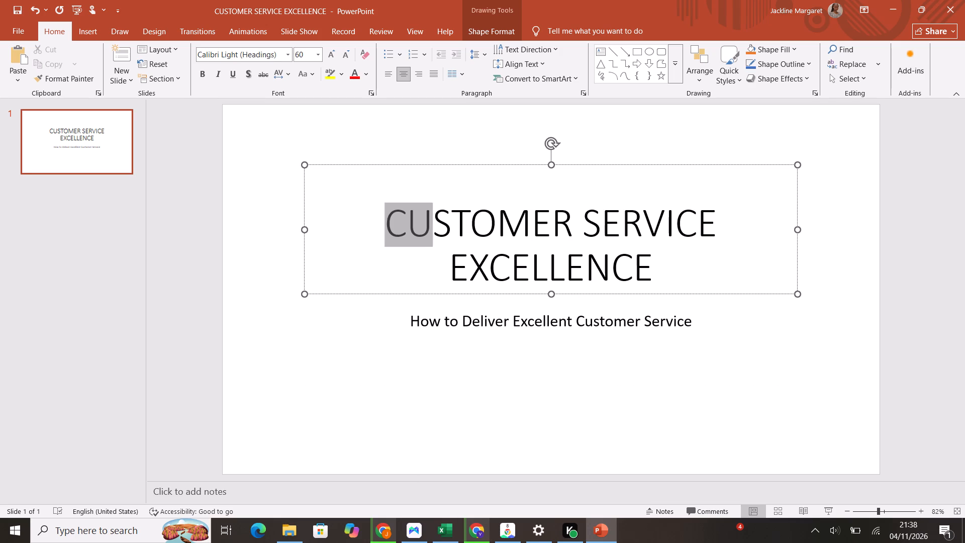
pyautogui.moveTo(466, 228); pyautogui.dragTo(664, 267)
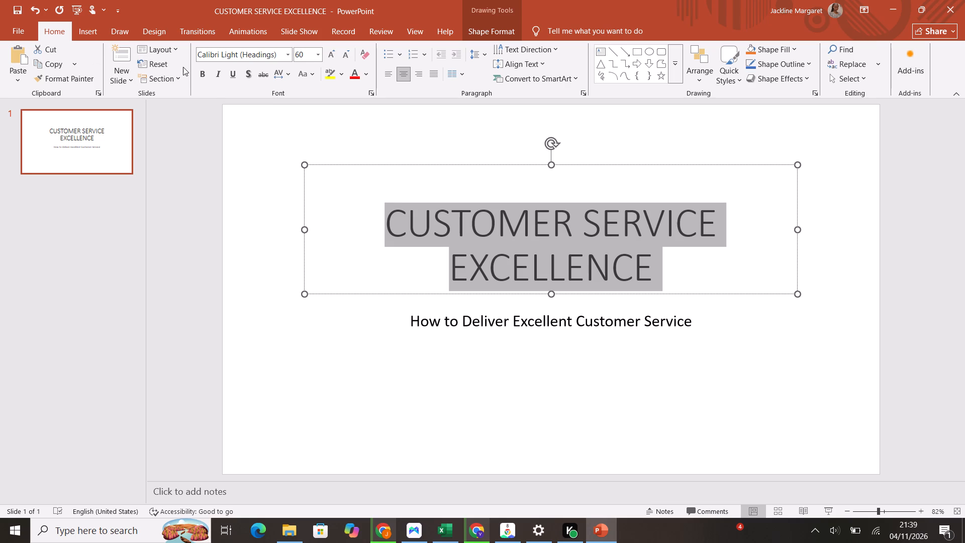
pyautogui.click(316, 54)
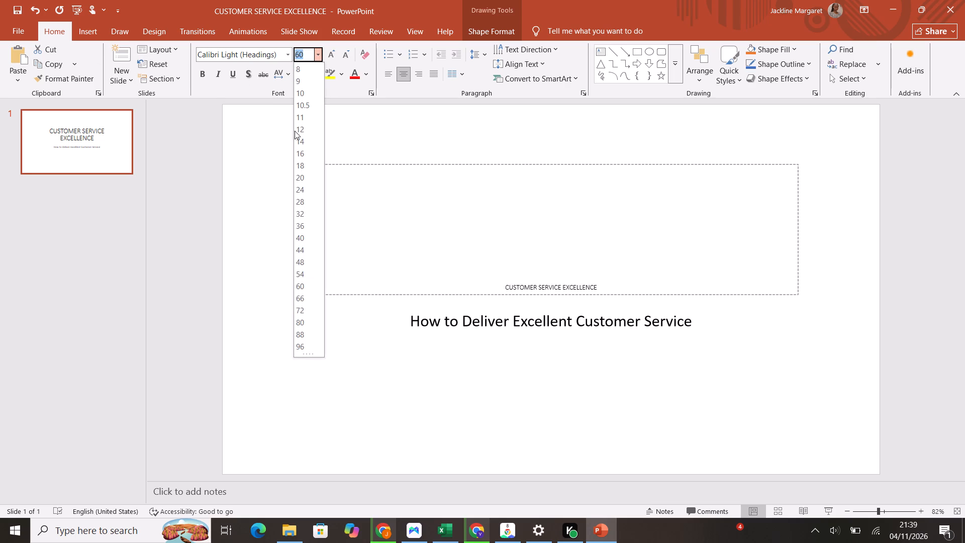
pyautogui.click(300, 226)
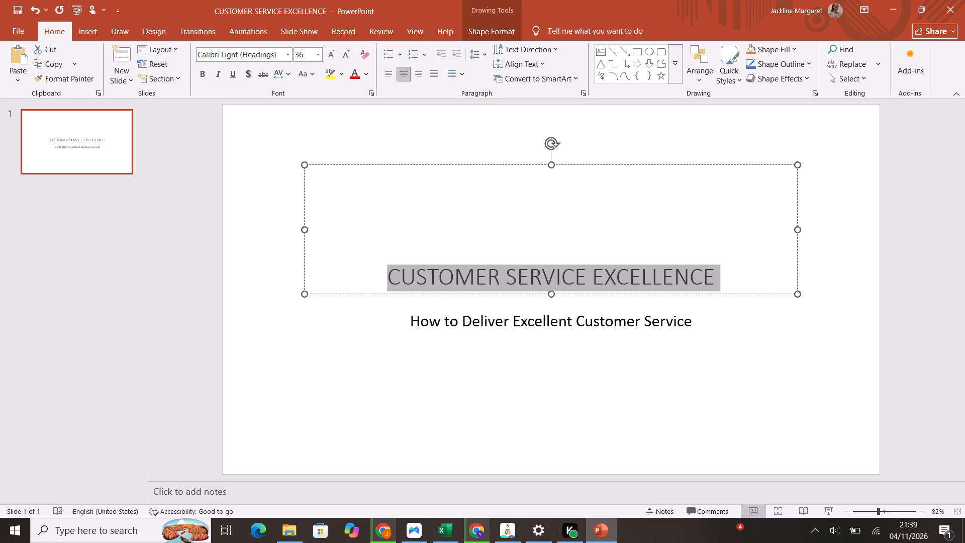
pyautogui.click(202, 74)
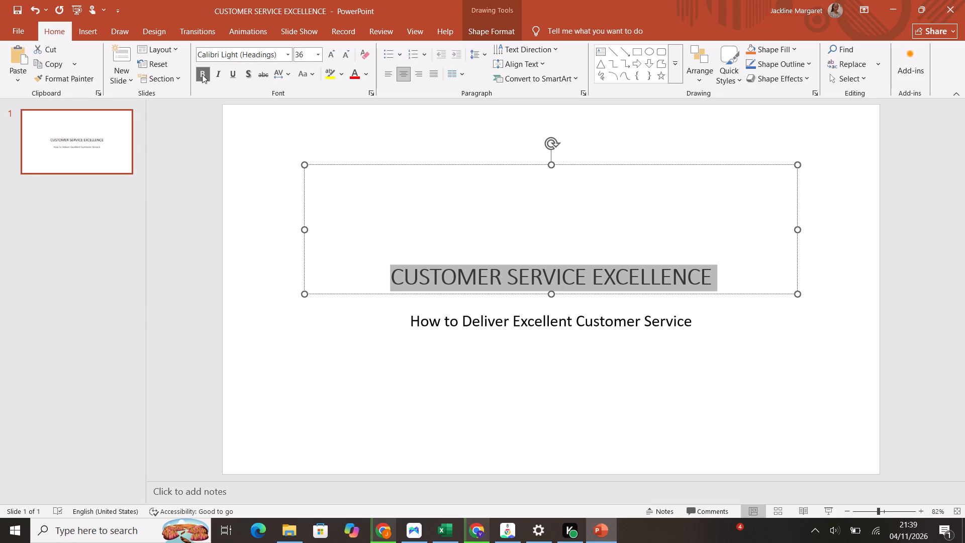
pyautogui.click(366, 74)
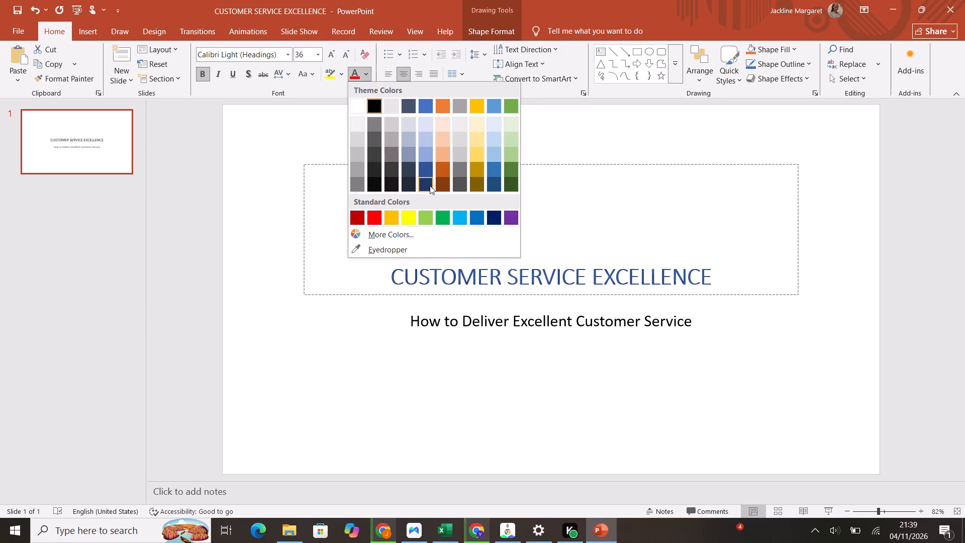
pyautogui.click(428, 186)
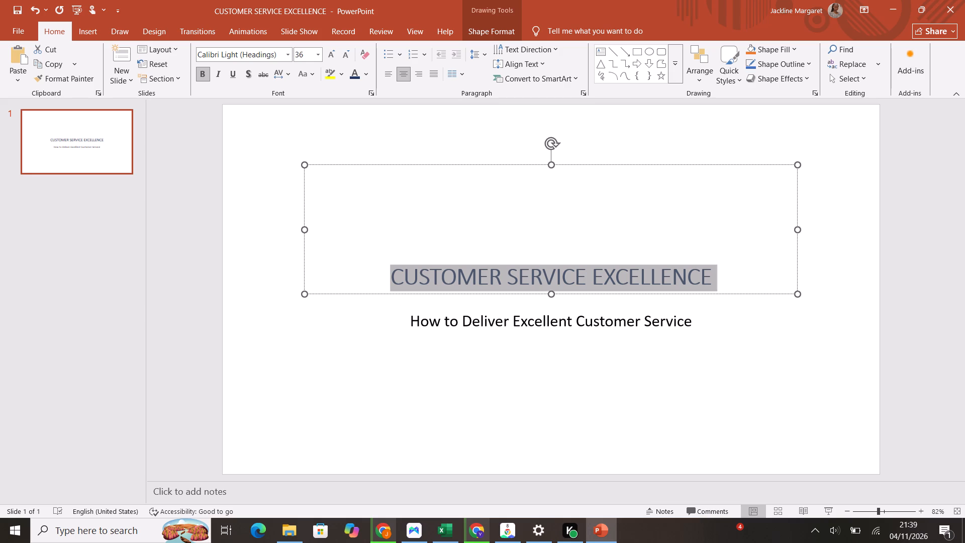
# Format the subtitle text below the title as 24 pt, italic and gray.
pyautogui.moveTo(413, 320); pyautogui.dragTo(674, 326)
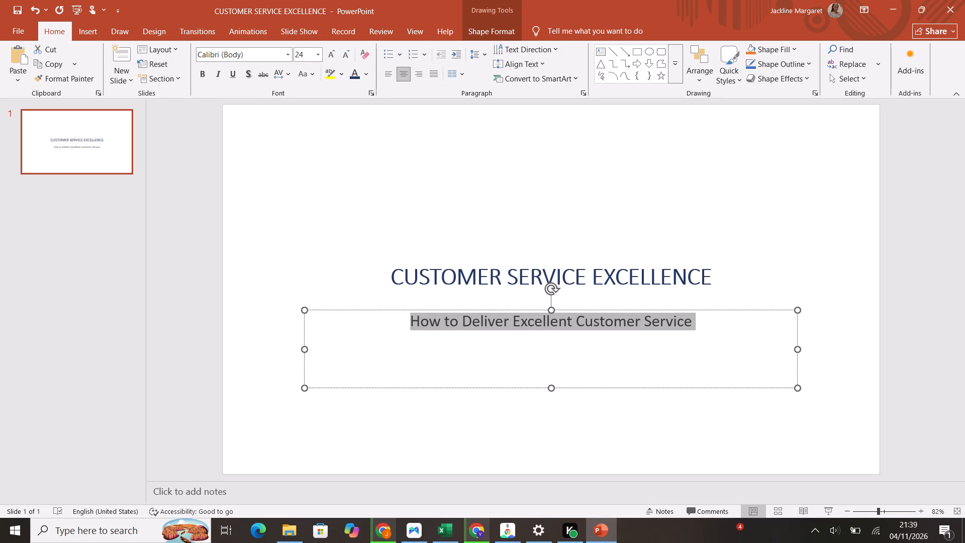
pyautogui.moveTo(674, 326); pyautogui.dragTo(675, 326)
pyautogui.click(319, 53)
pyautogui.click(306, 190)
pyautogui.click(219, 76)
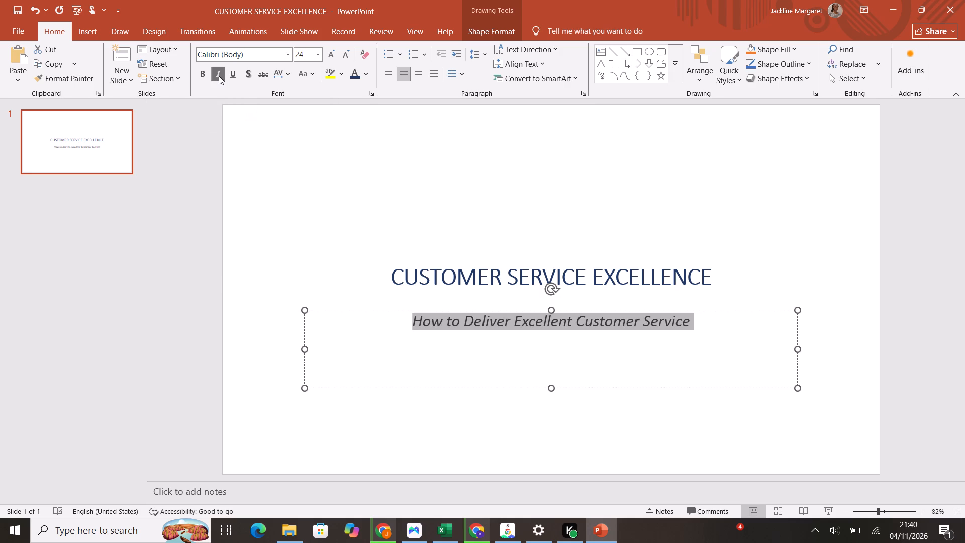
pyautogui.click(363, 71)
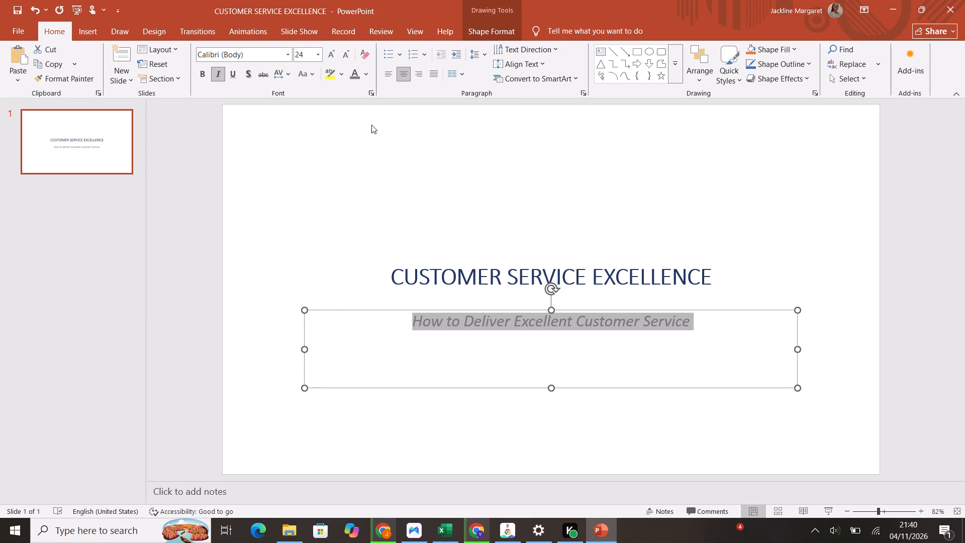
pyautogui.click(279, 340)
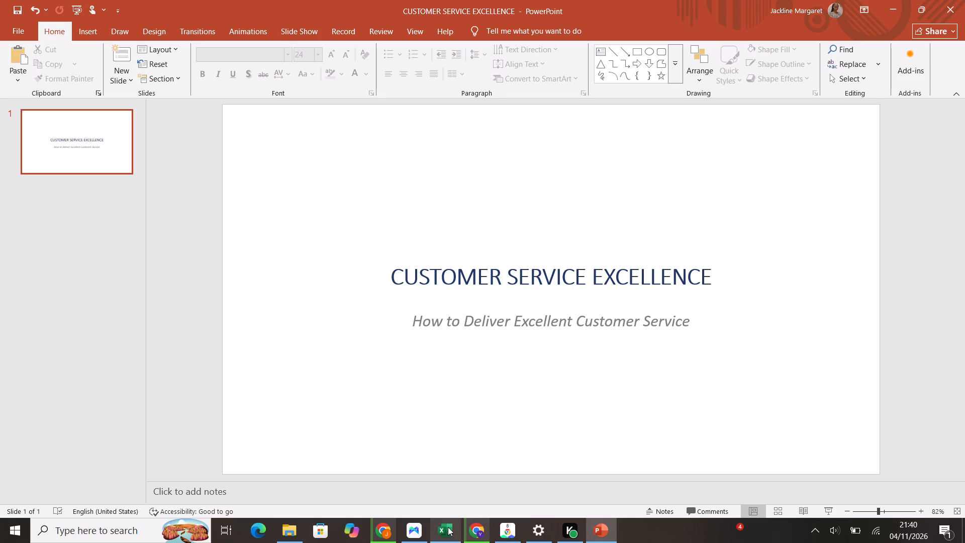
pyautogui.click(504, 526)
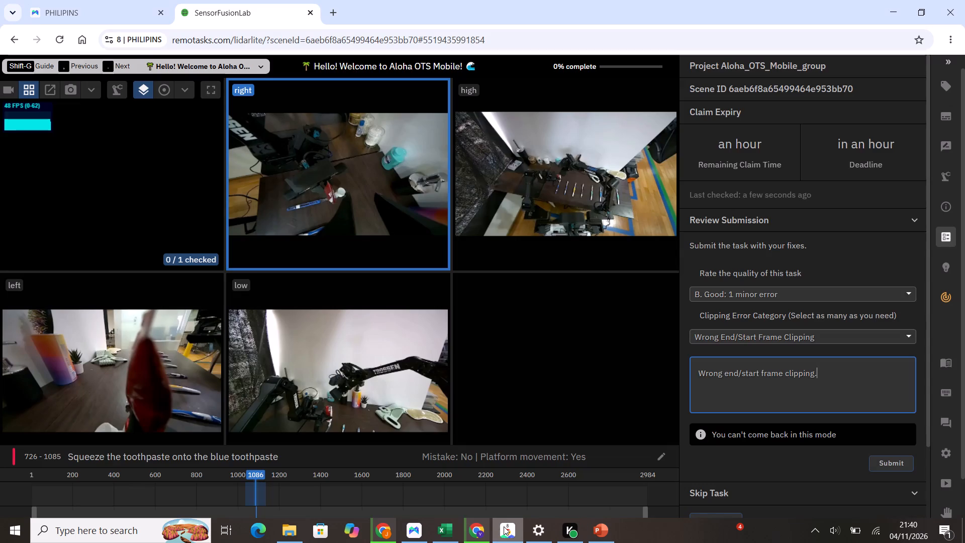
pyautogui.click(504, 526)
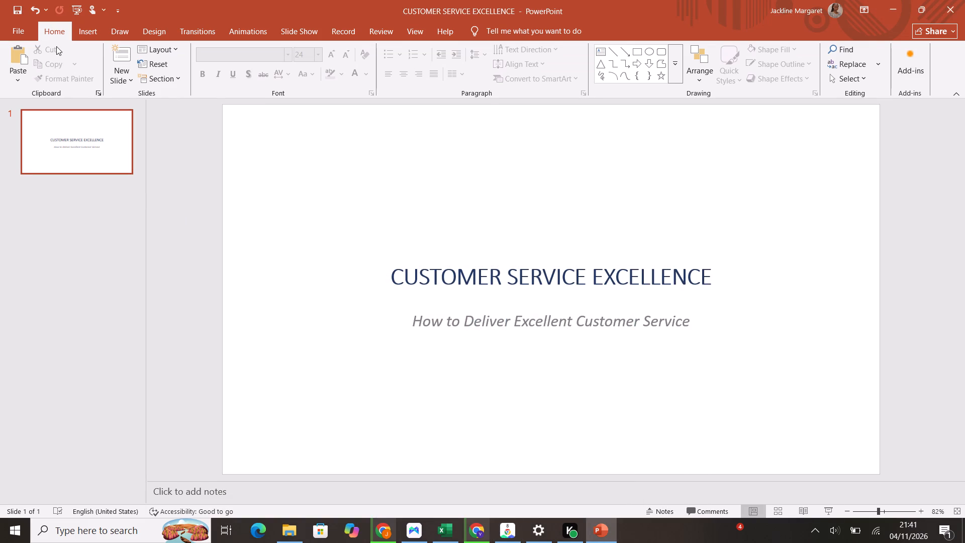
# Add a second slide with the Title and Content layout.
pyautogui.click(51, 34)
pyautogui.click(130, 82)
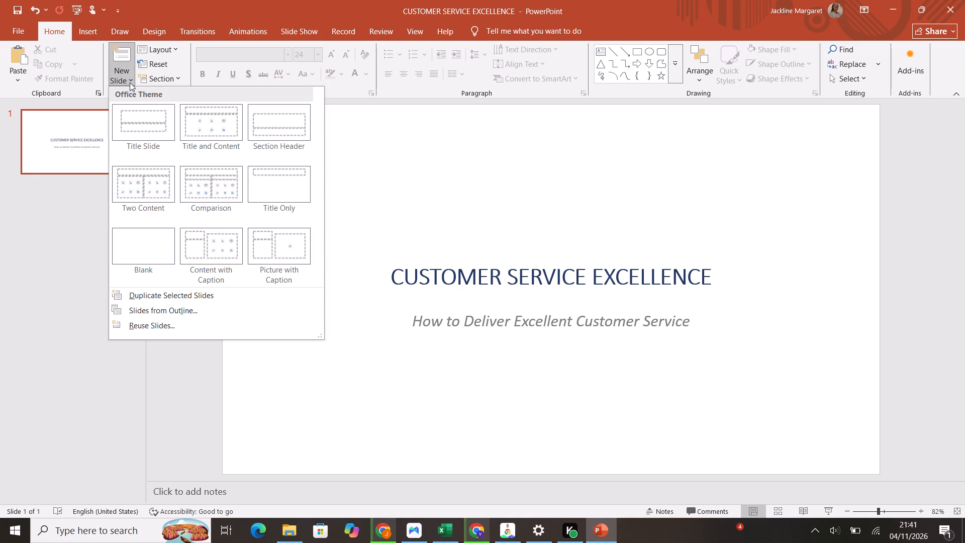
pyautogui.click(199, 126)
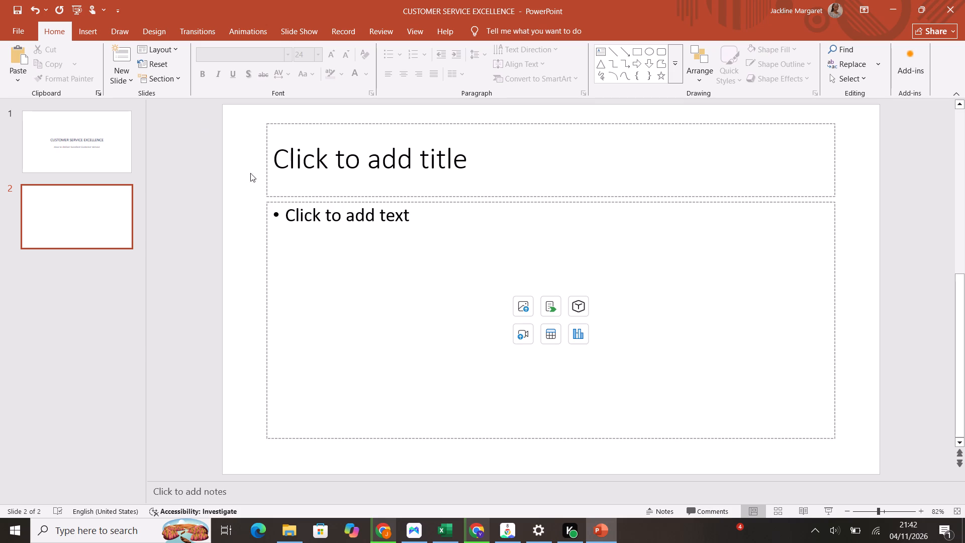
# Enter "Introduction to Customer Service" as a bullet in the second slide's content placeholder.
pyautogui.click(303, 215)
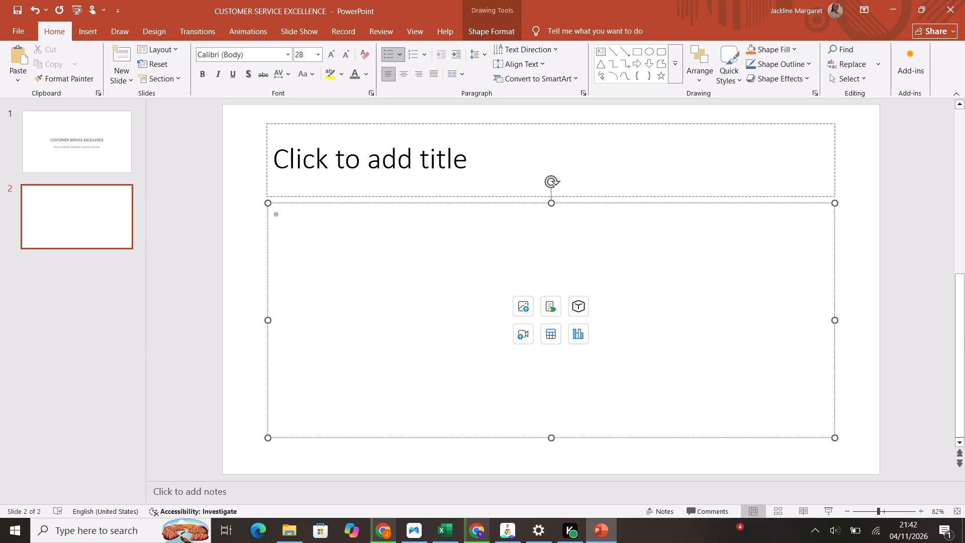
pyautogui.press('i')
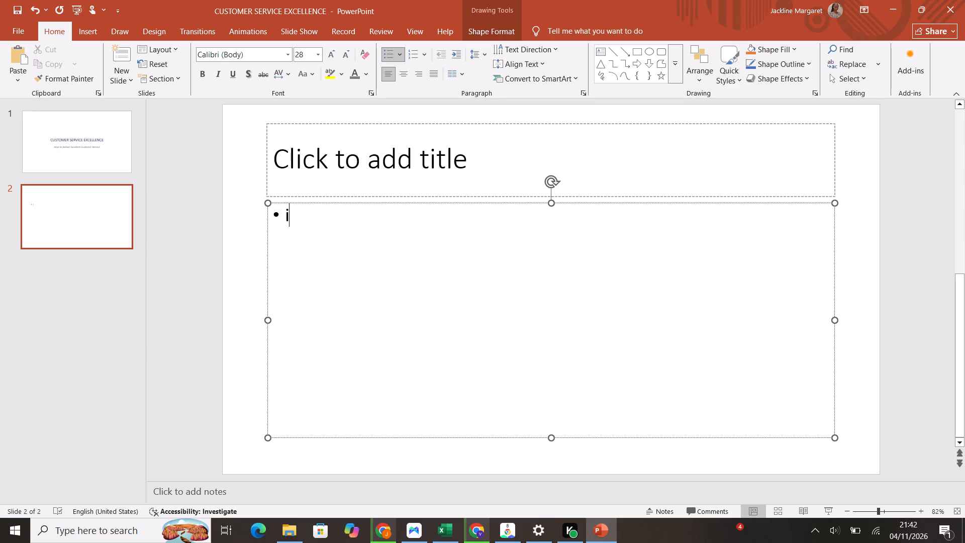
pyautogui.press('BackSpace')
pyautogui.press('BackSpace')
pyautogui.write('oduction to')
pyautogui.press('space')
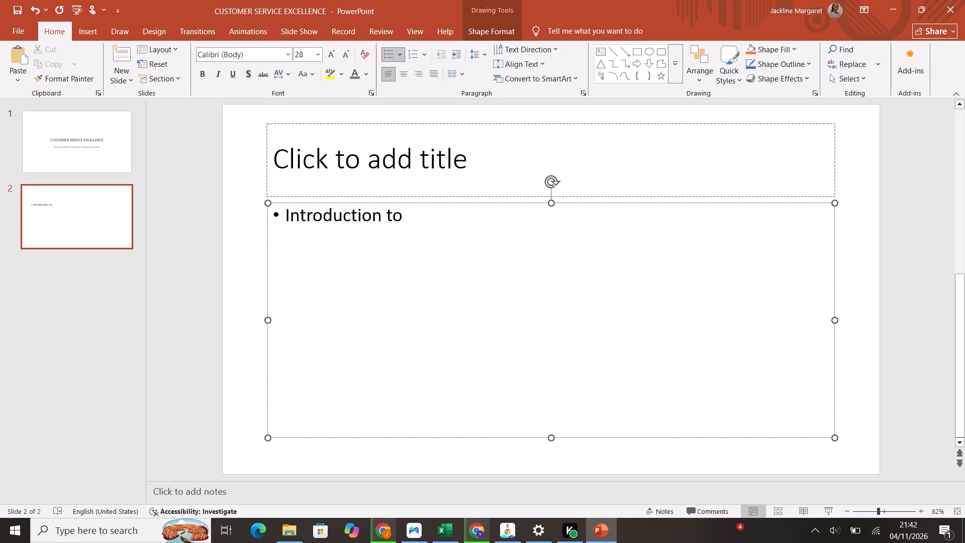
pyautogui.write('ustomer')
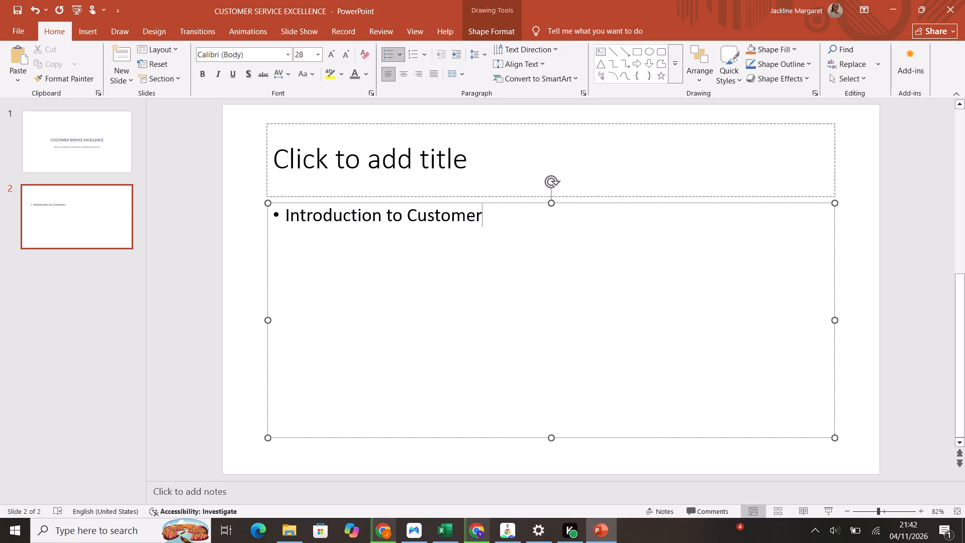
pyautogui.press('space')
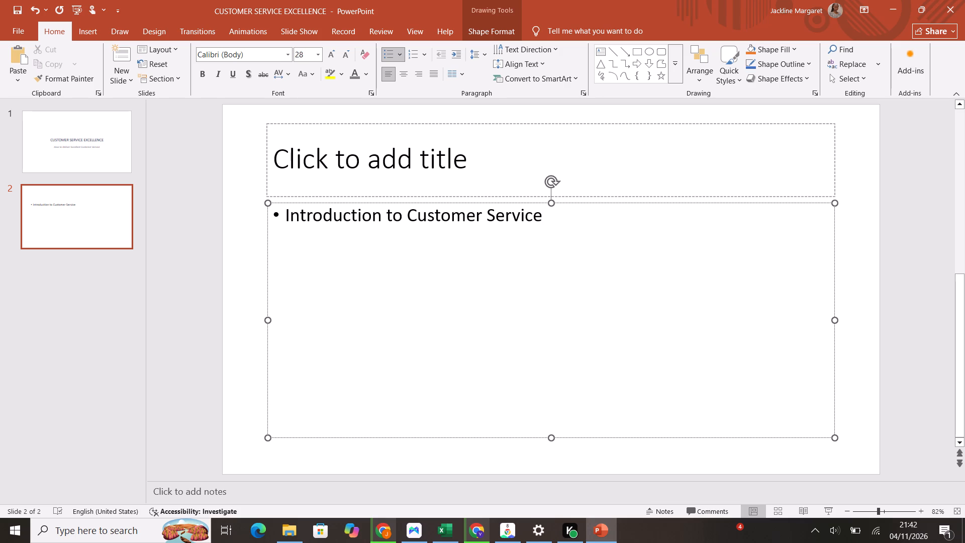
pyautogui.click(297, 254)
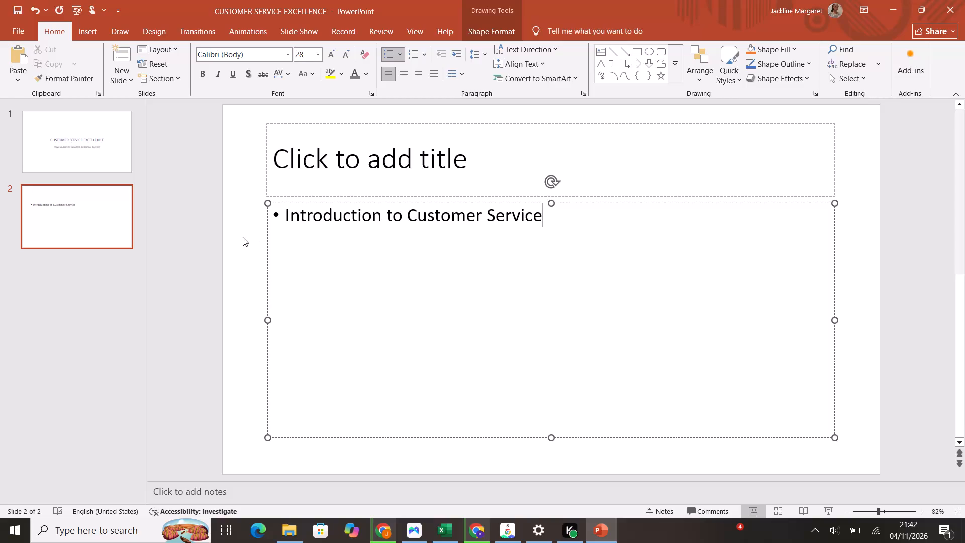
# Move the text "Introduction to Customer Service" from the content placeholder to the second slide's title placeholder.
pyautogui.moveTo(281, 214); pyautogui.dragTo(541, 231)
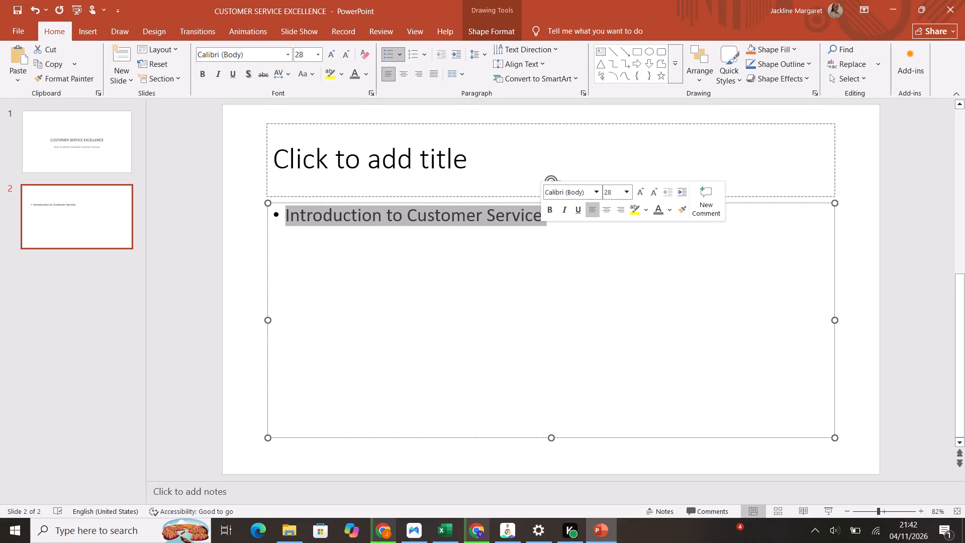
pyautogui.hotkey('ctrl', 'c')
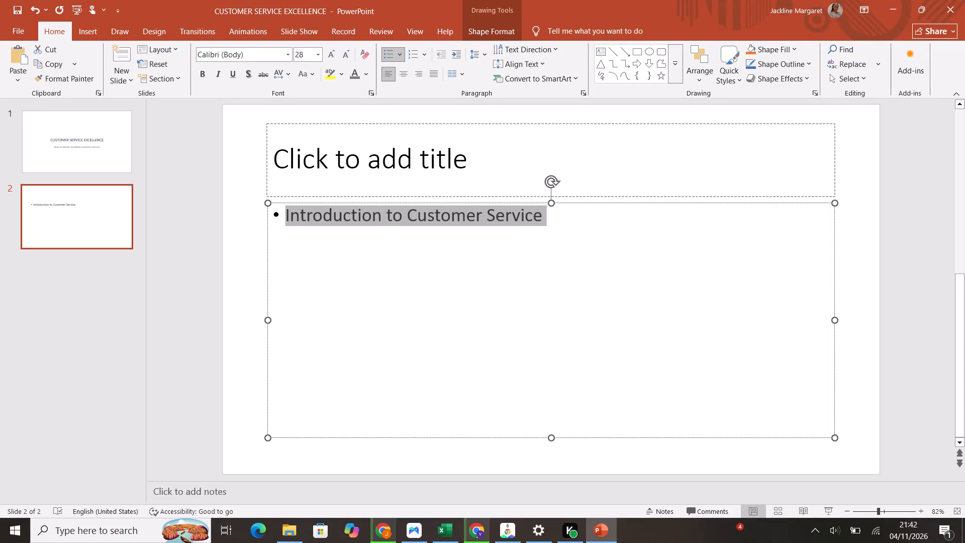
pyautogui.press('BackSpace')
pyautogui.click(312, 156)
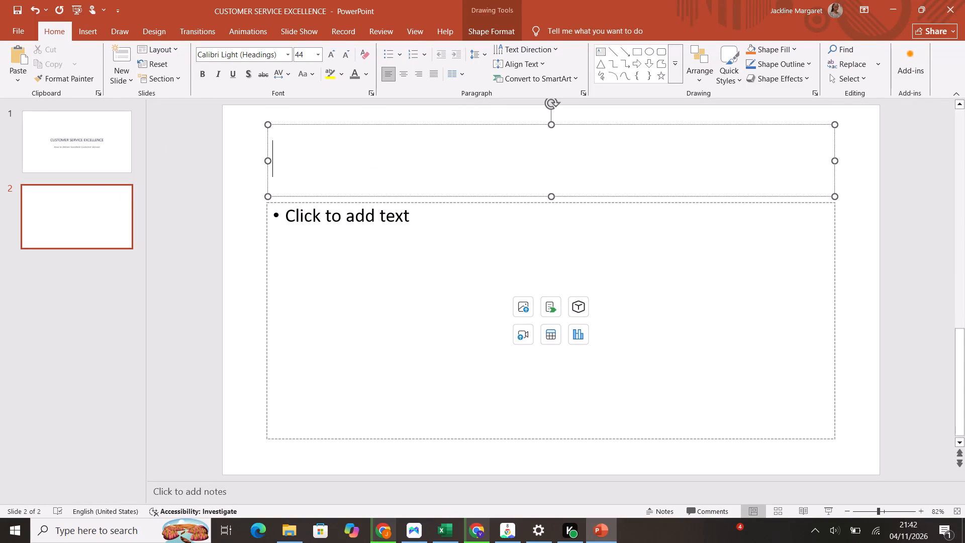
pyautogui.hotkey('ctrl', 'v')
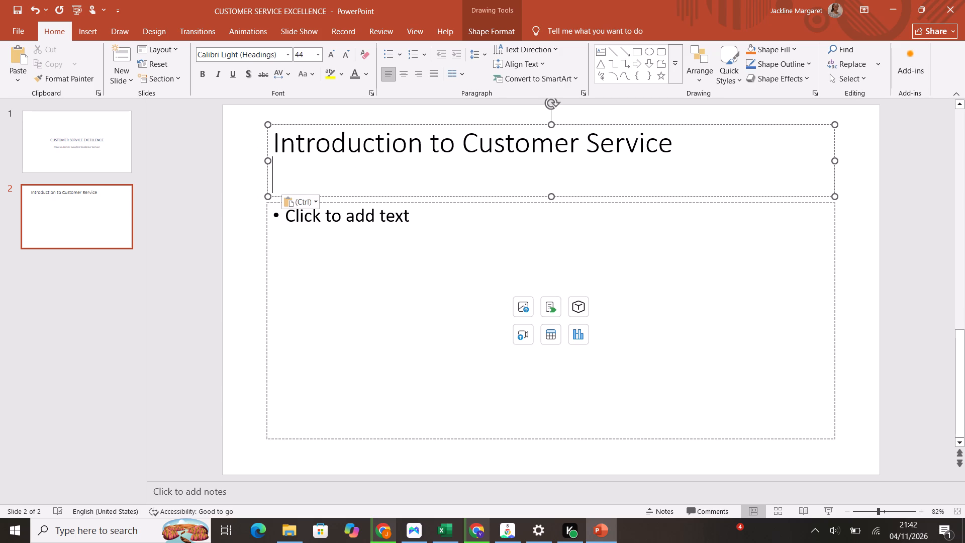
# Enter "Customer Service is the support and assistance provided to customers before, during" as the first bullet in the second slide's content placeholder.
pyautogui.click(319, 220)
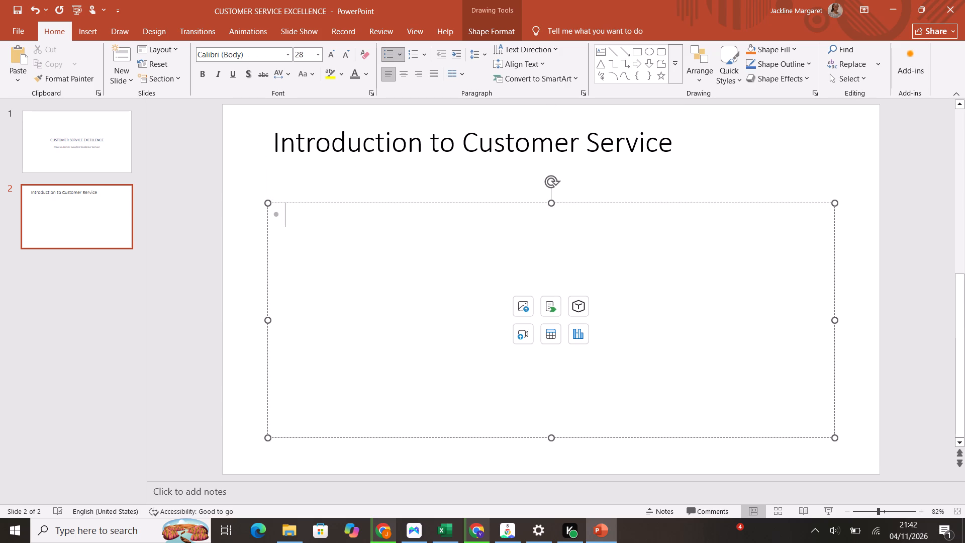
pyautogui.press('b')
pyautogui.press('BackSpace')
pyautogui.press('c')
pyautogui.write('ustomer')
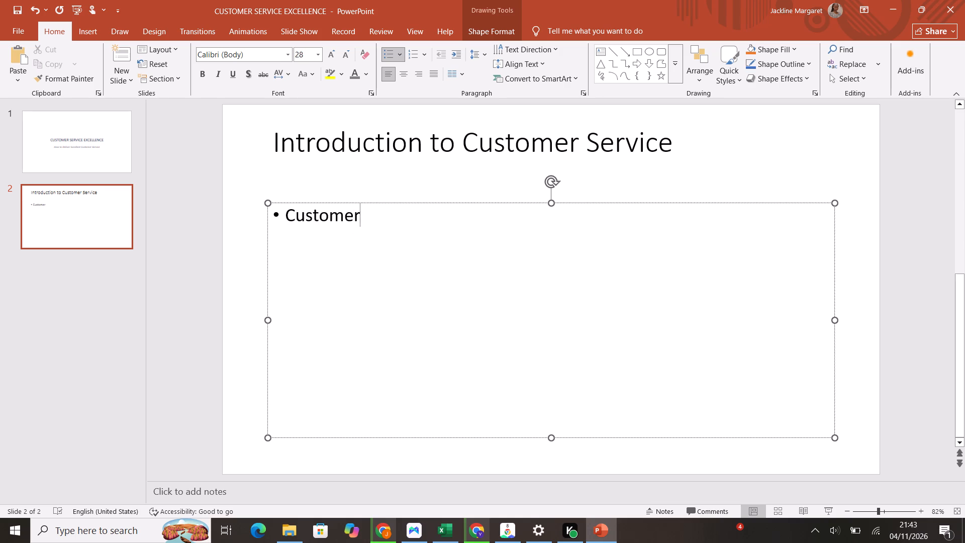
pyautogui.press('space')
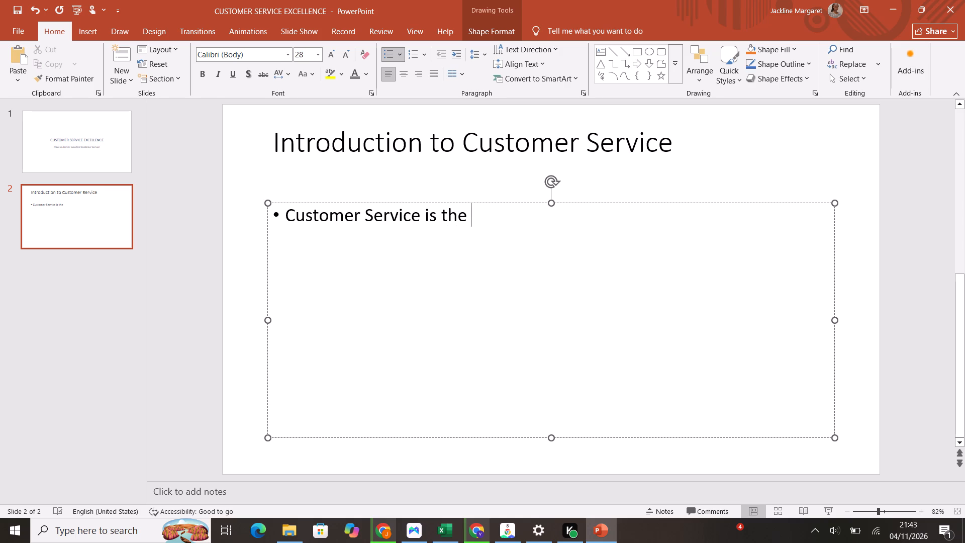
pyautogui.write('support and')
pyautogui.press('space')
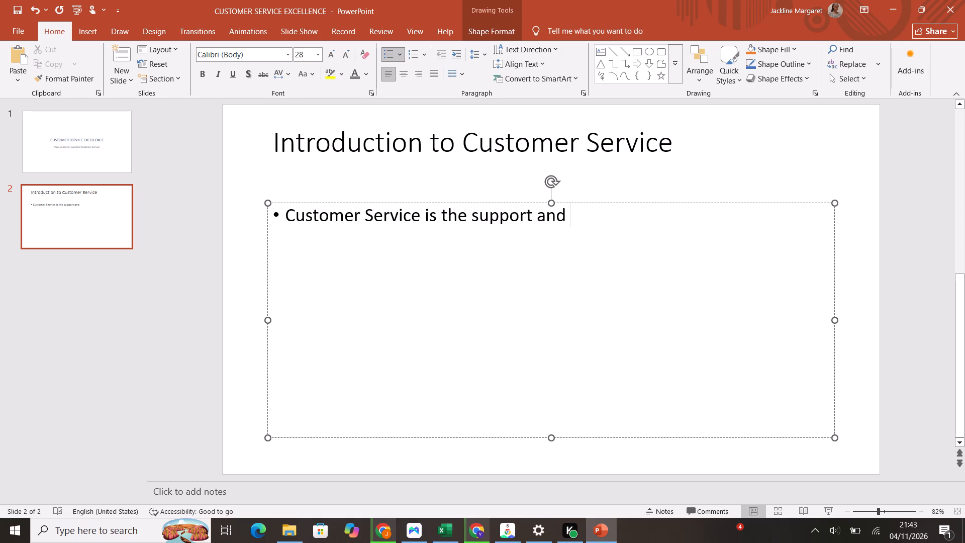
pyautogui.write('assistance')
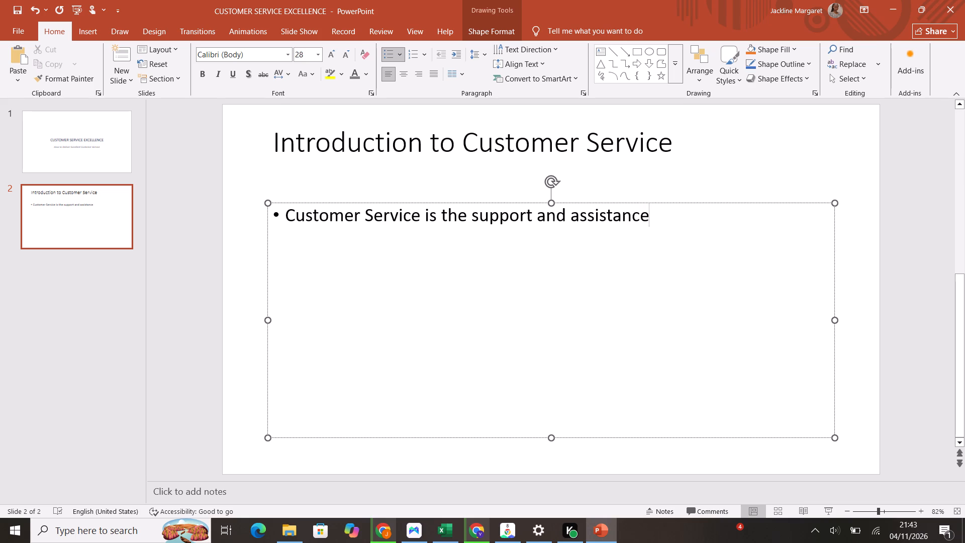
pyautogui.press('space')
pyautogui.write('provided')
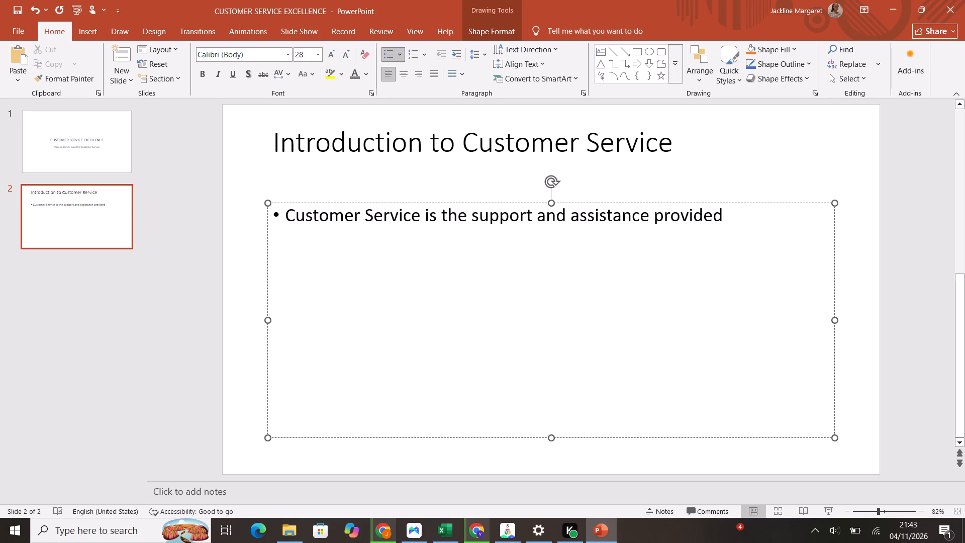
pyautogui.press('space')
pyautogui.write('to customers')
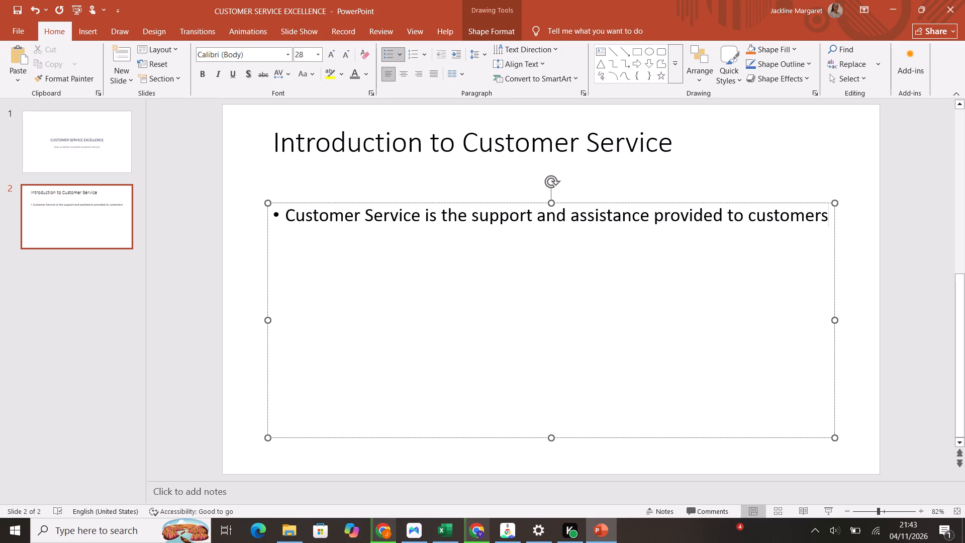
pyautogui.press('space')
pyautogui.press('b')
pyautogui.write('efore')
pyautogui.write(', during')
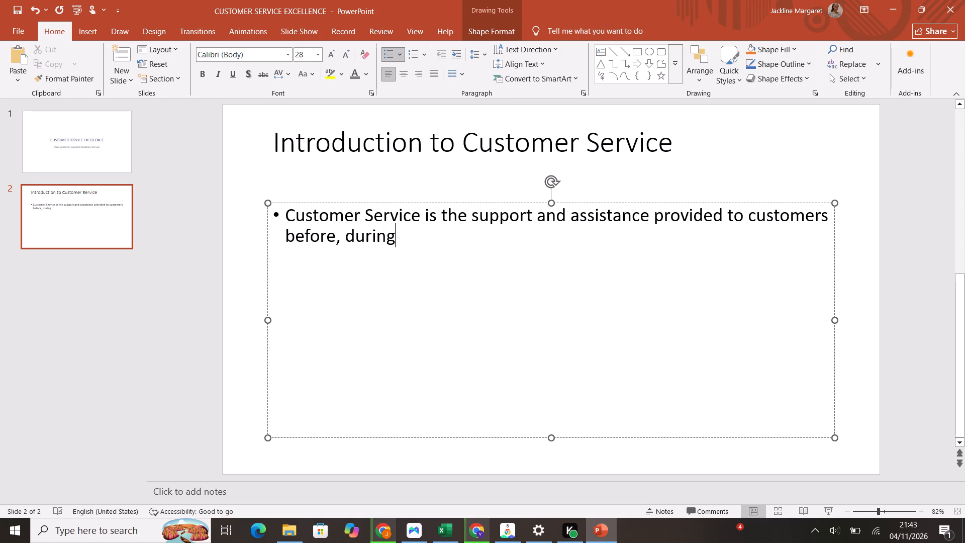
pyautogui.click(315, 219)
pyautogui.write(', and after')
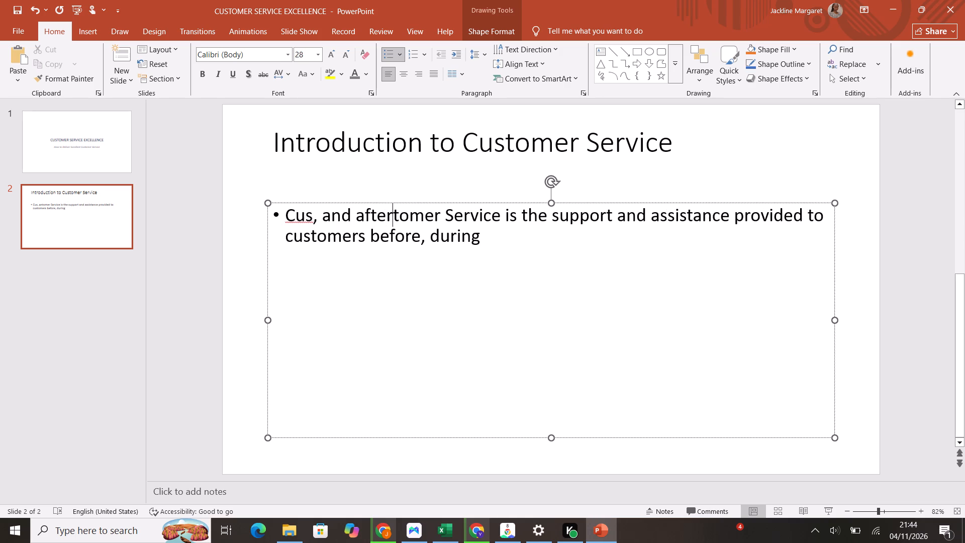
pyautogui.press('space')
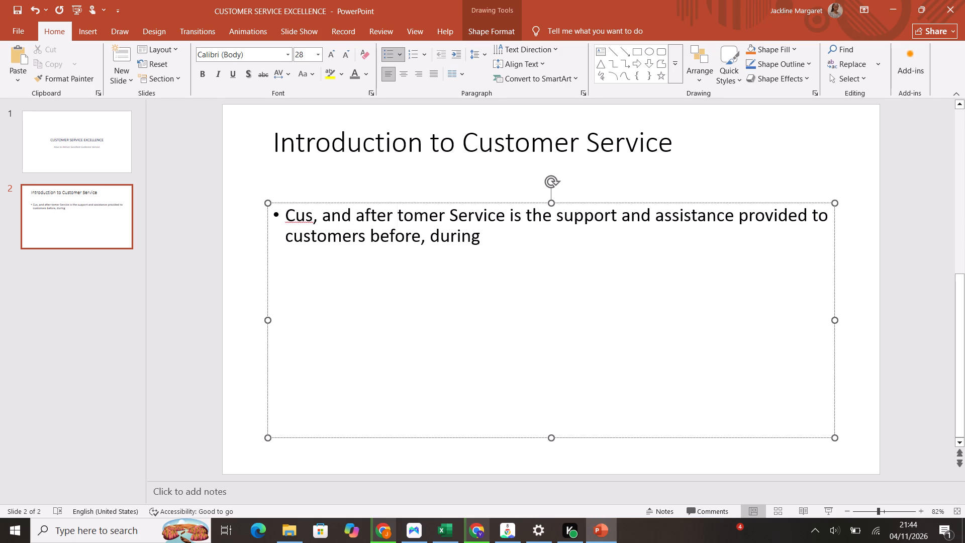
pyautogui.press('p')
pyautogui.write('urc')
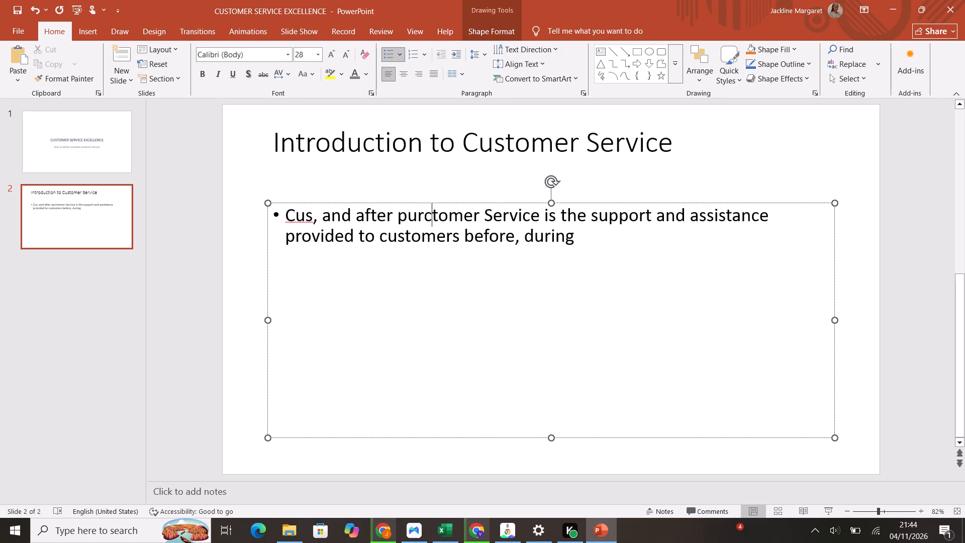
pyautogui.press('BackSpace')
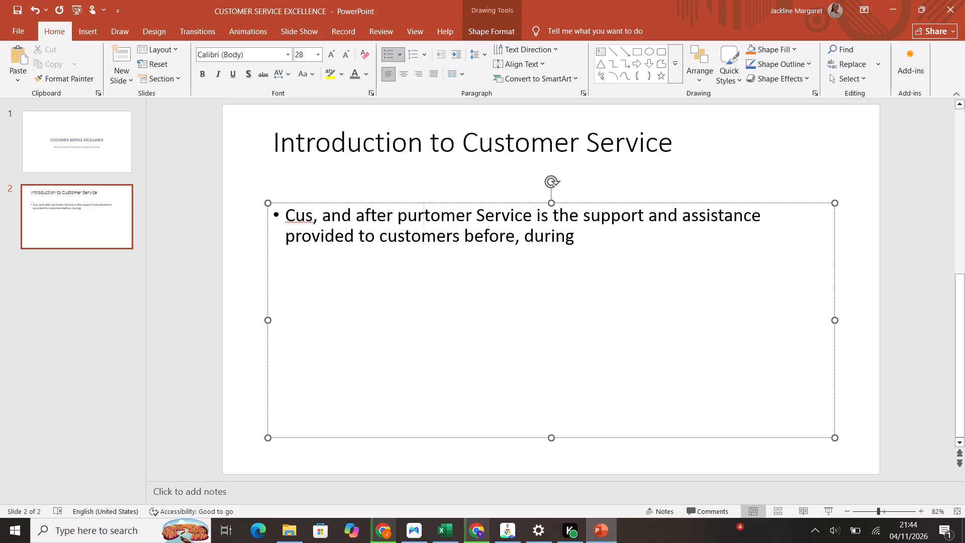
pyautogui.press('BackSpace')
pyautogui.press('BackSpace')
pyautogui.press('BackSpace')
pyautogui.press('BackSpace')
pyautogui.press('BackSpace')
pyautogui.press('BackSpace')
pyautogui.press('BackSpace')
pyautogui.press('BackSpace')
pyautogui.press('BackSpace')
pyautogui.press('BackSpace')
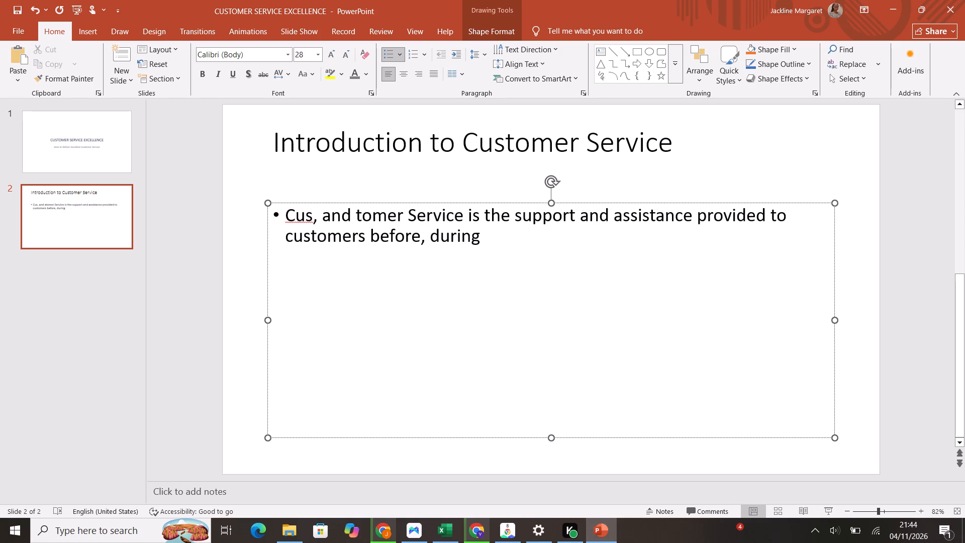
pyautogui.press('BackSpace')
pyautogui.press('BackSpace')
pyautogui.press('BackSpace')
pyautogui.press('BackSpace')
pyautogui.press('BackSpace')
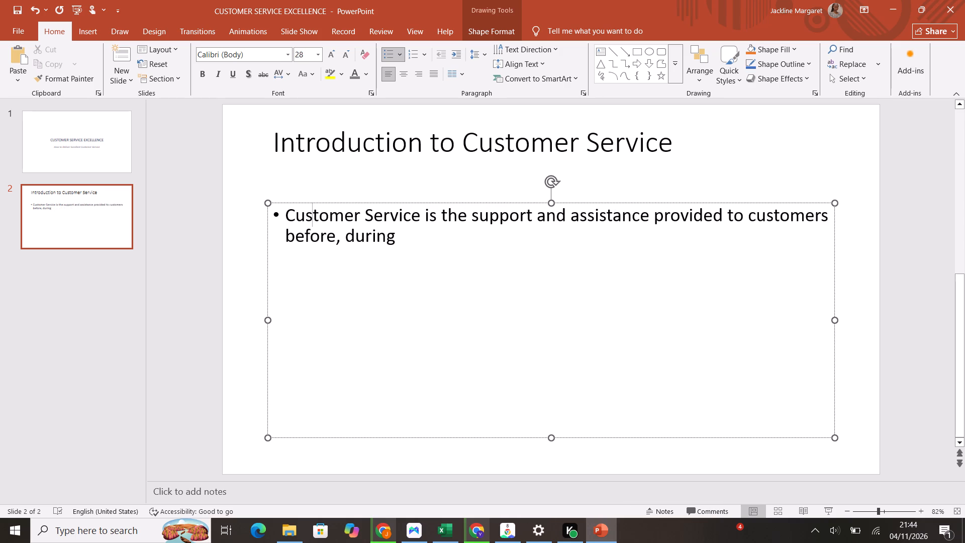
# Complete the first bullet by adding ", and after purchasing a product or service." at its end.
pyautogui.click(447, 251)
pyautogui.write(', and after')
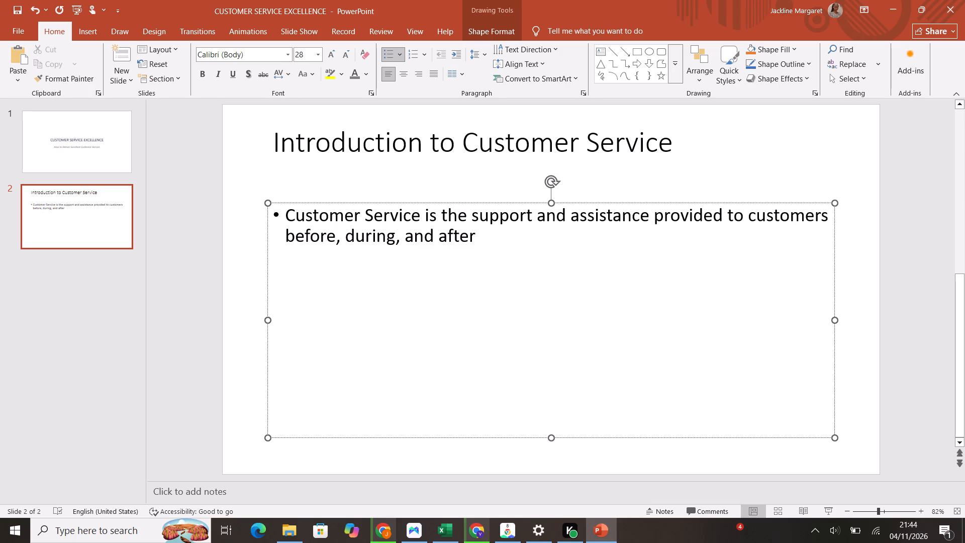
pyautogui.press('space')
pyautogui.press('p')
pyautogui.write('urchasing')
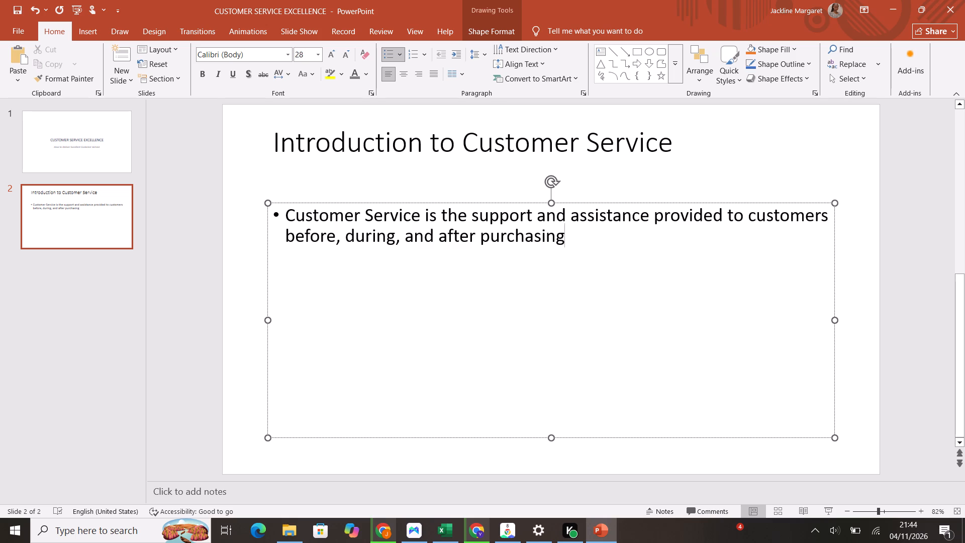
pyautogui.press('space')
pyautogui.write('a producr')
pyautogui.press('BackSpace')
pyautogui.write('t or servo')
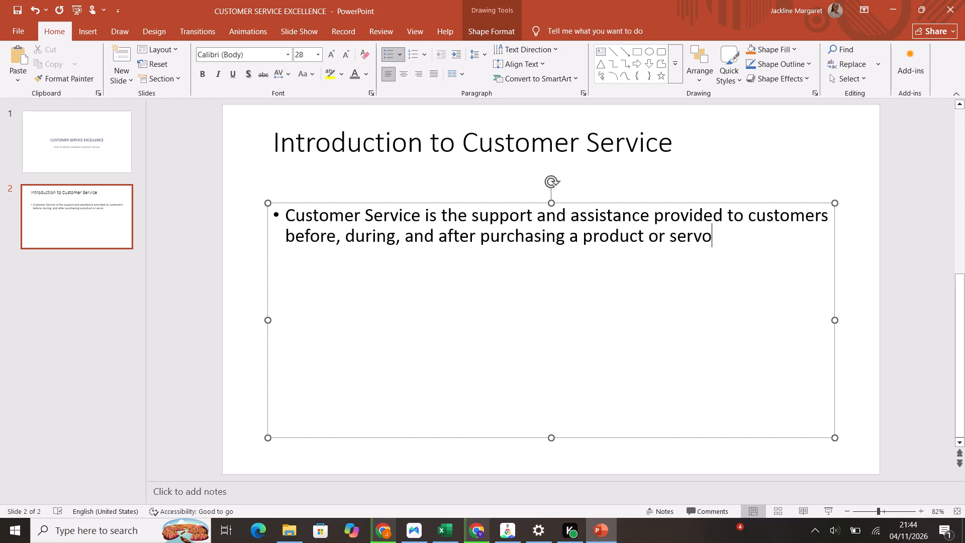
pyautogui.press('BackSpace')
pyautogui.write('ice')
pyautogui.press('.')
# Add a second bullet reading "Good customer service helps businesses to:".
pyautogui.press('Return')
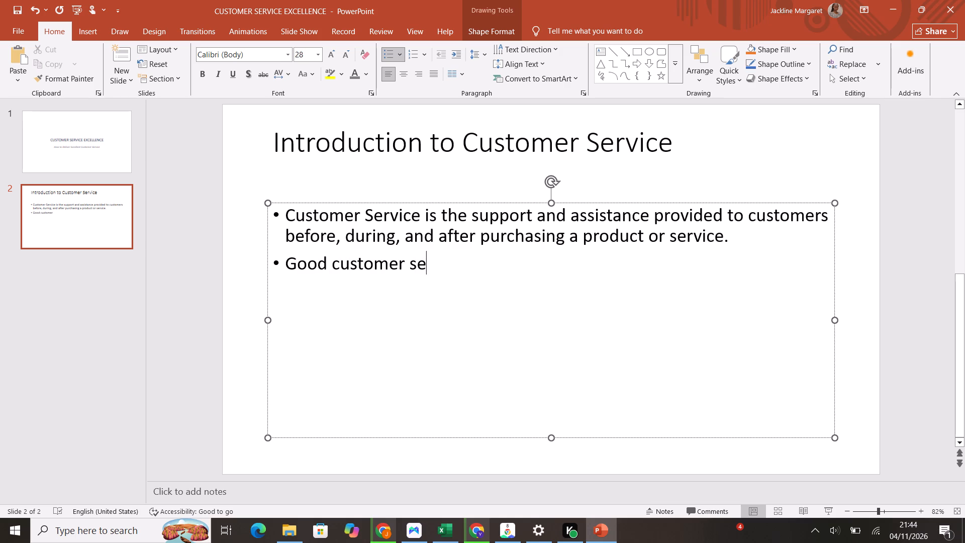
pyautogui.press('BackSpace')
pyautogui.write('vice')
pyautogui.press('space')
pyautogui.write('helps')
pyautogui.press('space')
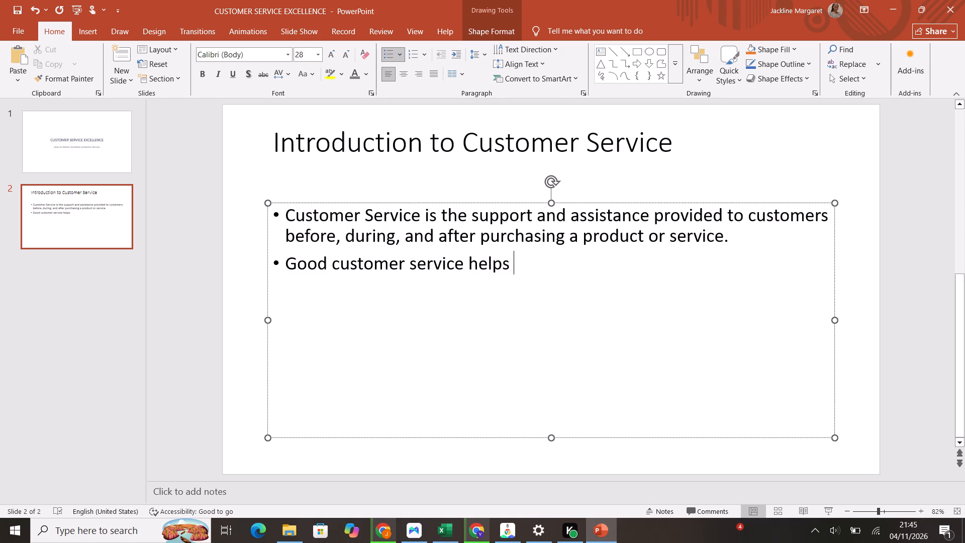
pyautogui.write('business')
pyautogui.press('space')
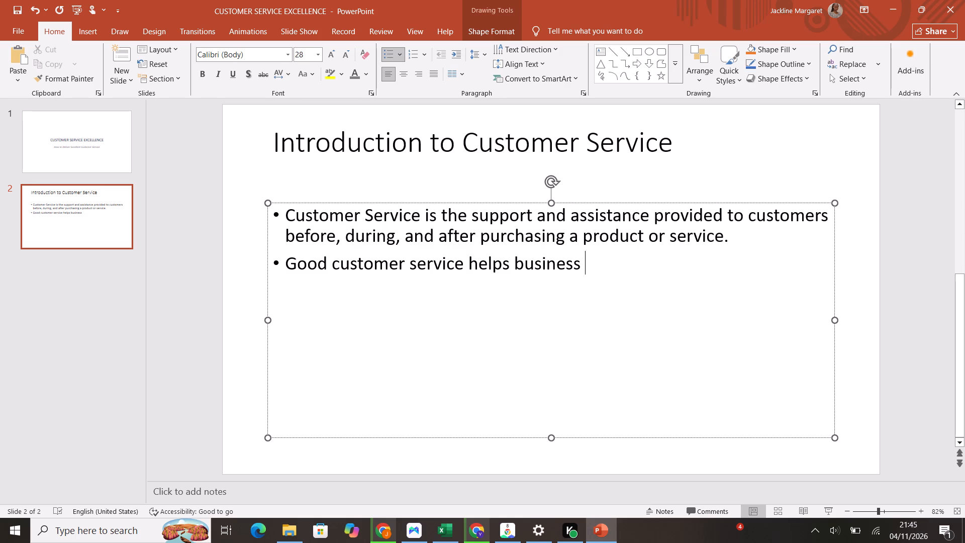
pyautogui.press('BackSpace')
pyautogui.write('es')
pyautogui.press('space')
pyautogui.write('to')
pyautogui.hotkey('shift', ':')
# Start a third bullet below the second one with the word "Good".
pyautogui.press('Return')
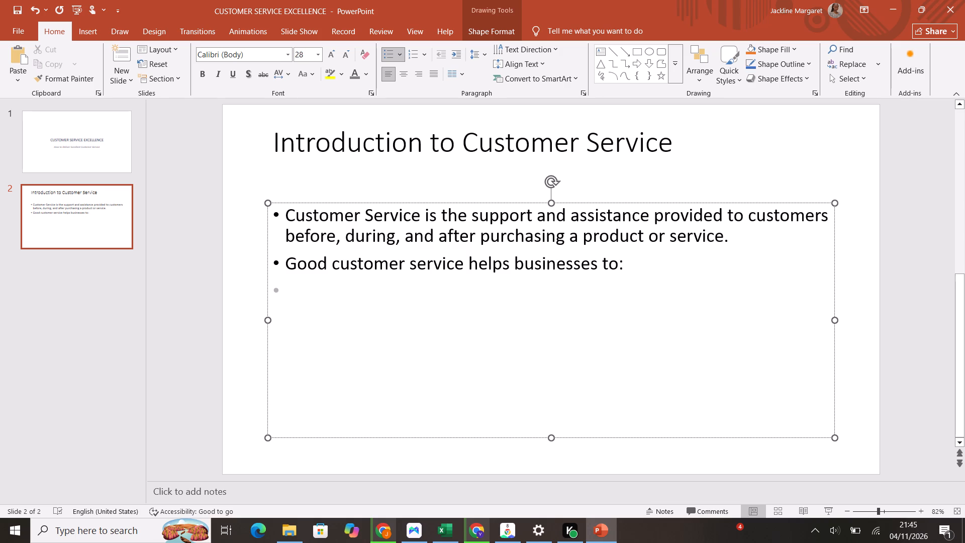
pyautogui.press('space')
pyautogui.write('ood')
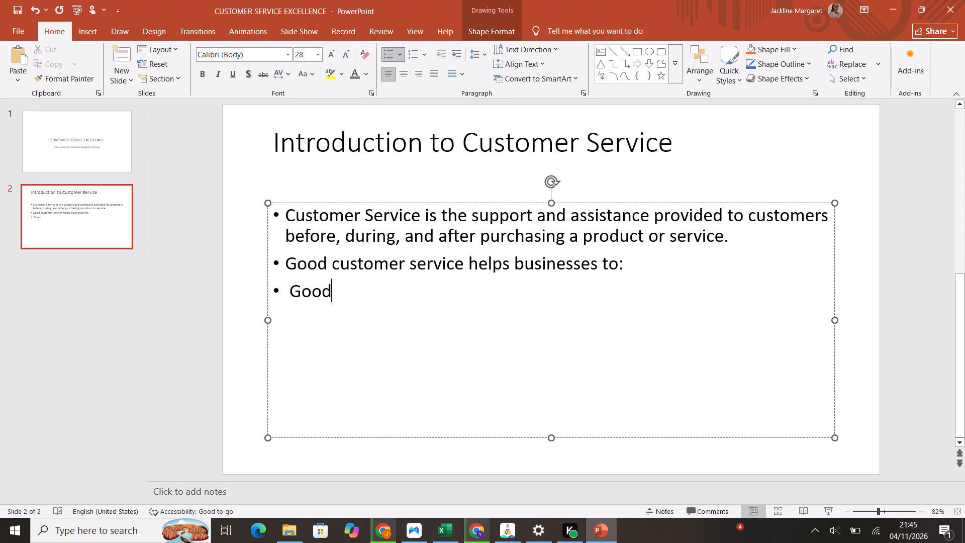
pyautogui.press('space')
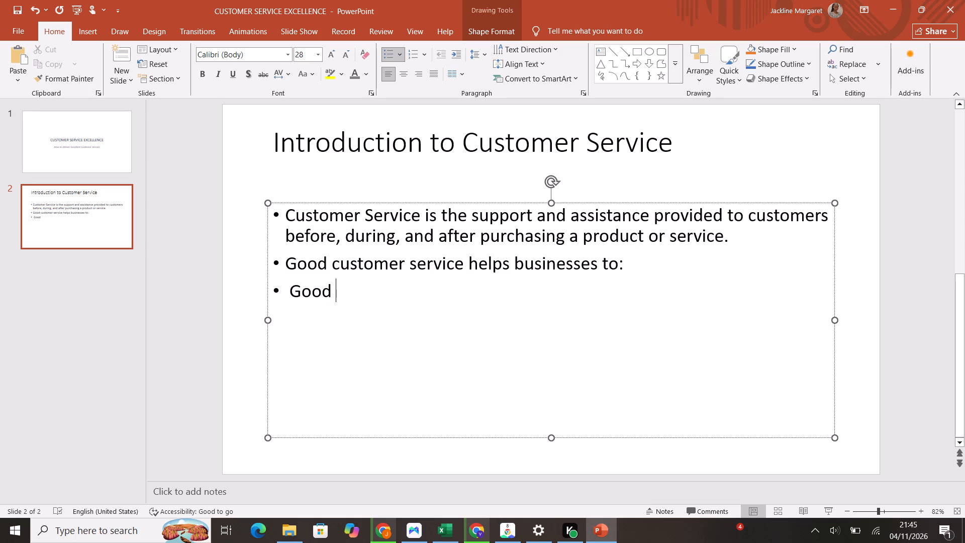
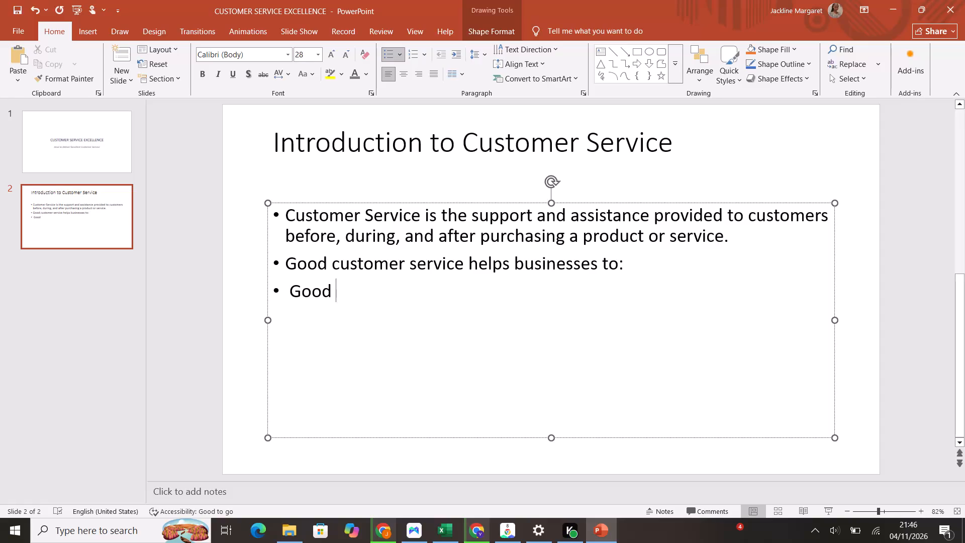
# Replace all bullet text on the "Introduction to Customer Service" slide with the copied text, from the customer service definition through "Improve business reputation.".
pyautogui.moveTo(287, 214); pyautogui.dragTo(338, 276)
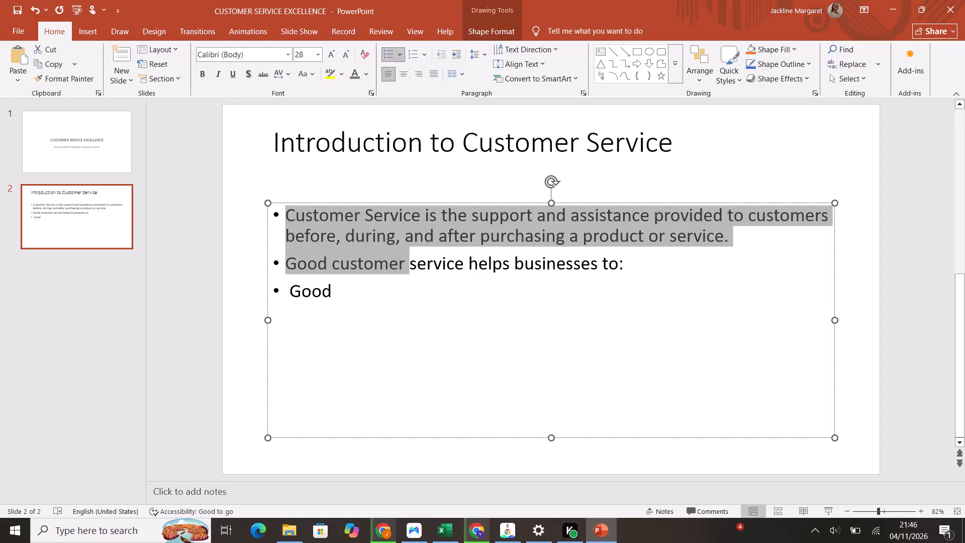
pyautogui.moveTo(338, 276); pyautogui.dragTo(345, 293)
pyautogui.hotkey('ctrl', 'v')
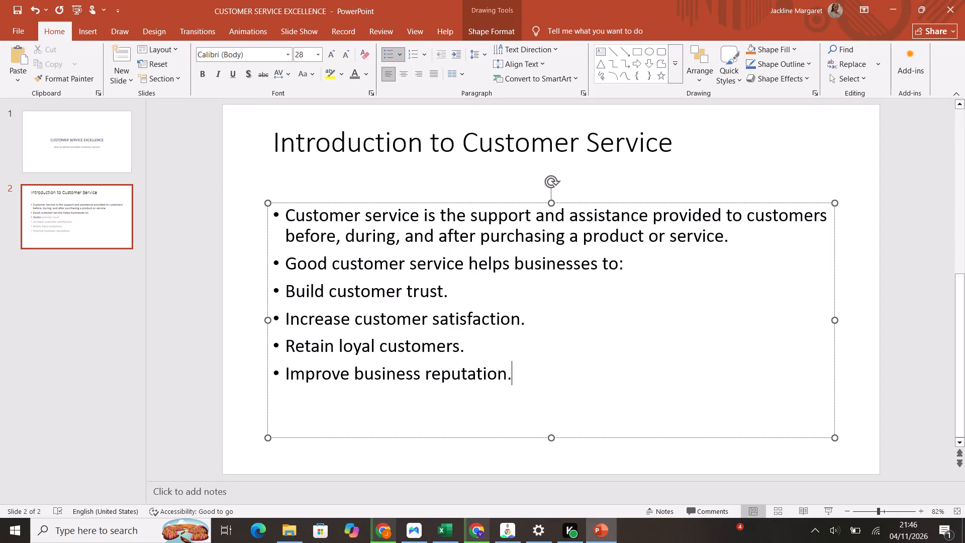
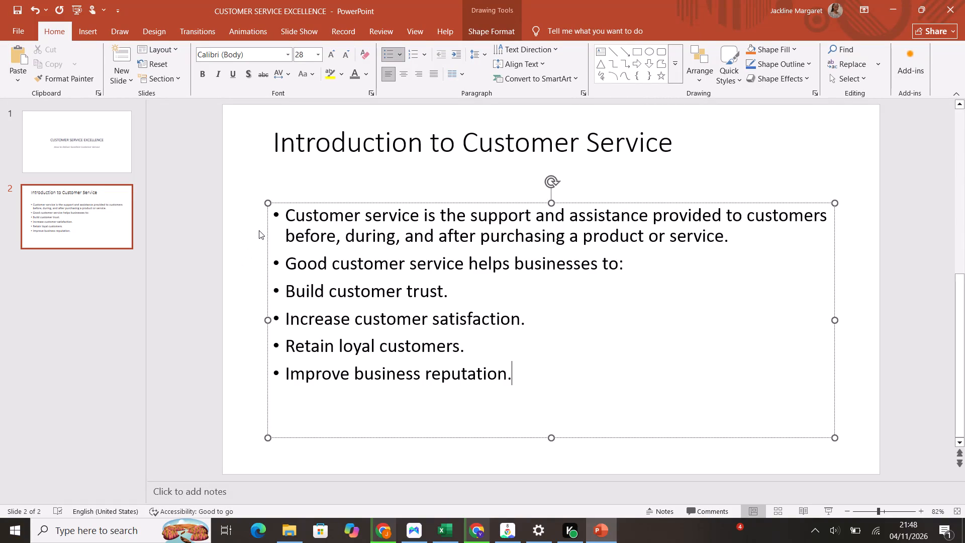
# Remove the bullets from the customer service definition paragraph and the "Good customer service helps businesses to:" line.
pyautogui.click(278, 213)
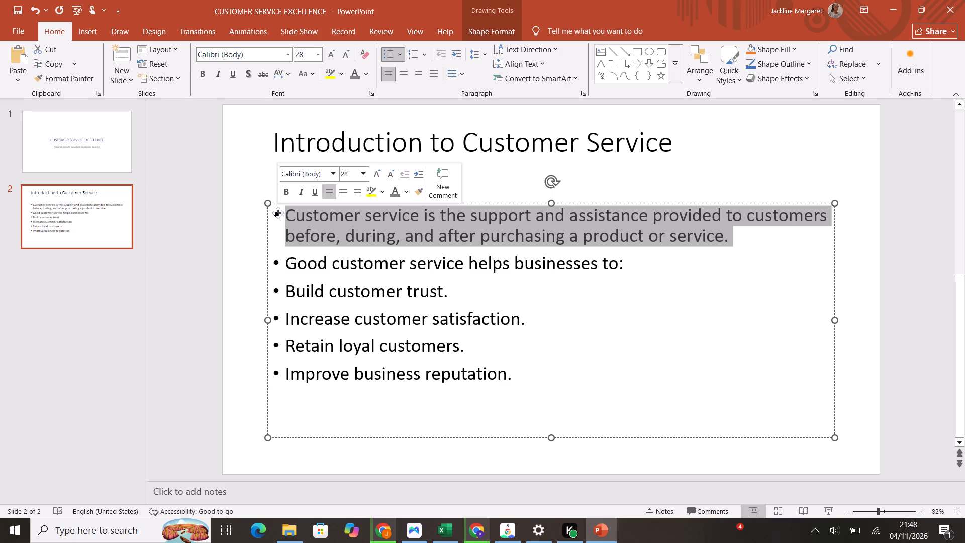
pyautogui.click(282, 223)
pyautogui.click(282, 221)
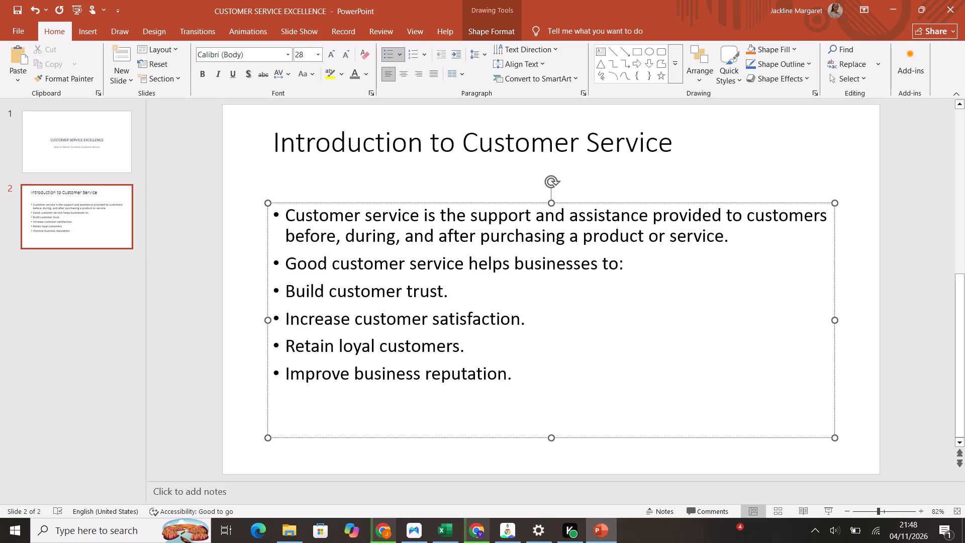
pyautogui.click(278, 215)
pyautogui.click(279, 218)
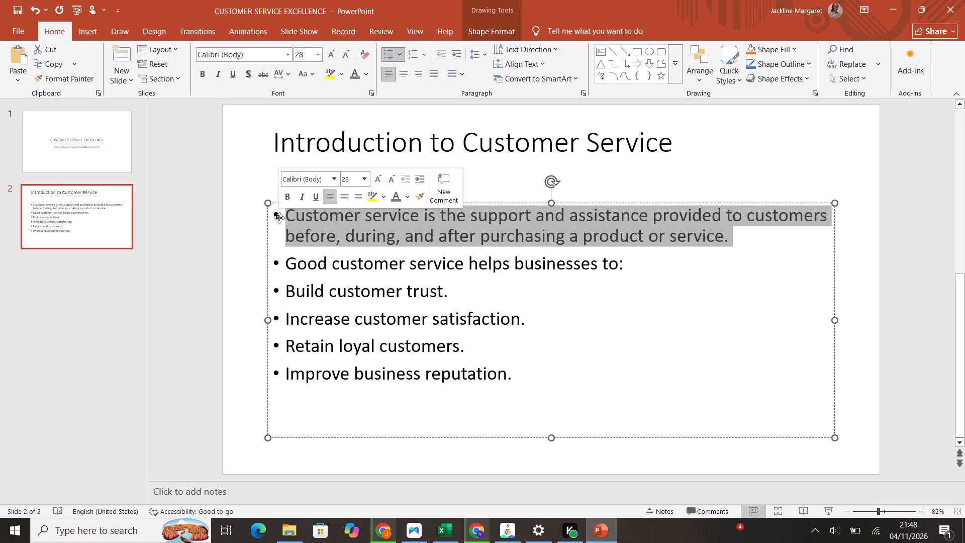
pyautogui.click(283, 217)
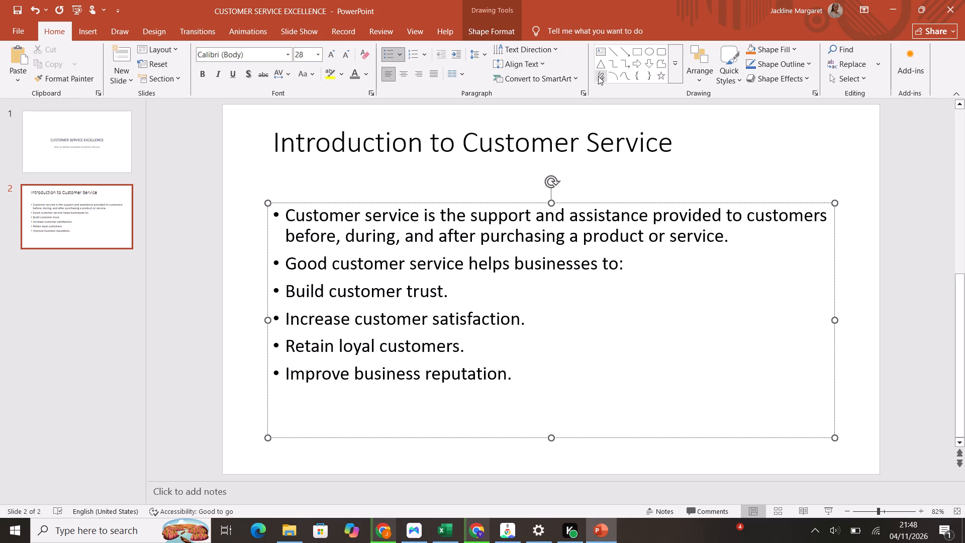
pyautogui.click(391, 53)
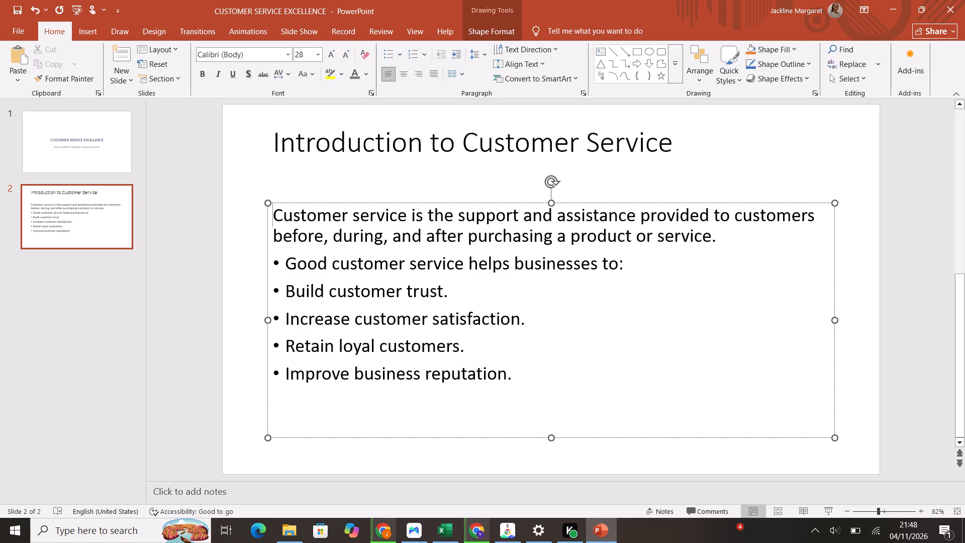
pyautogui.click(279, 262)
pyautogui.click(283, 264)
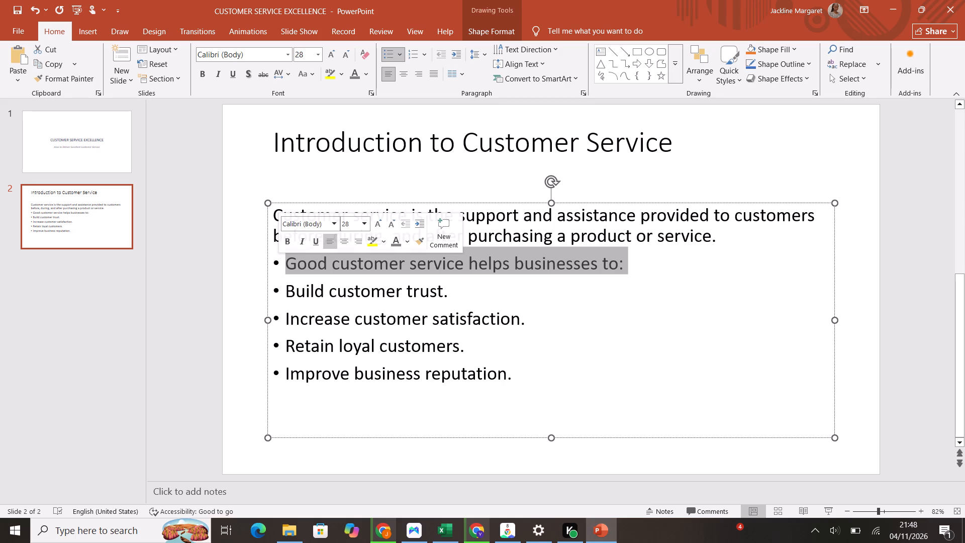
pyautogui.click(391, 54)
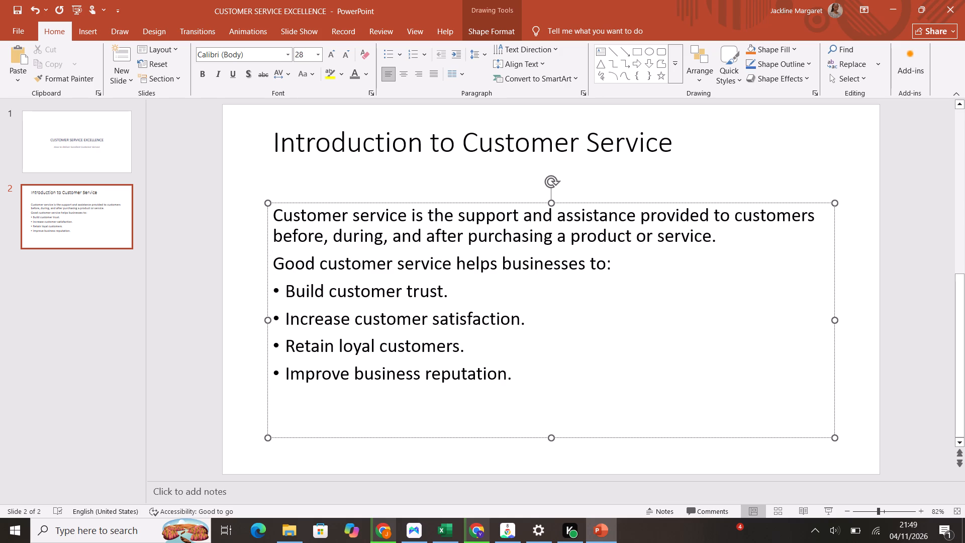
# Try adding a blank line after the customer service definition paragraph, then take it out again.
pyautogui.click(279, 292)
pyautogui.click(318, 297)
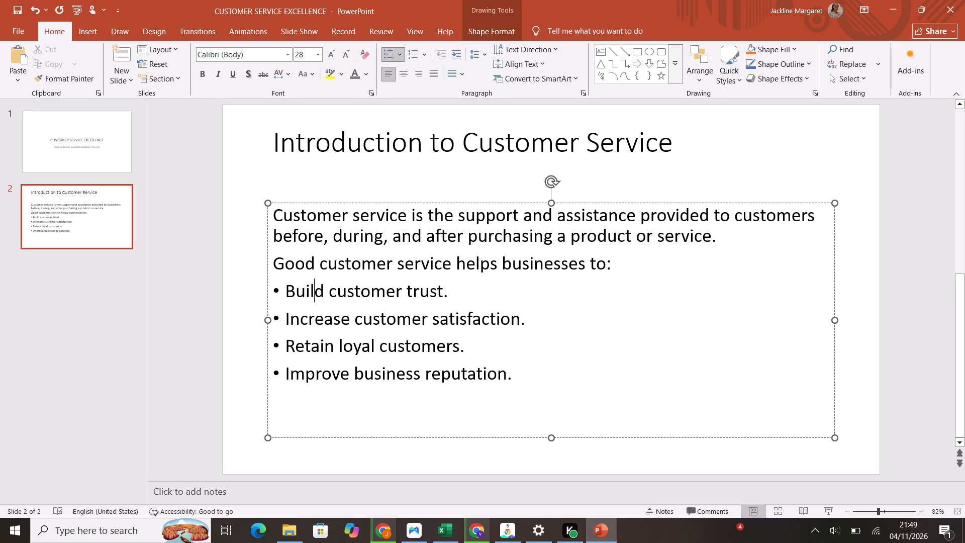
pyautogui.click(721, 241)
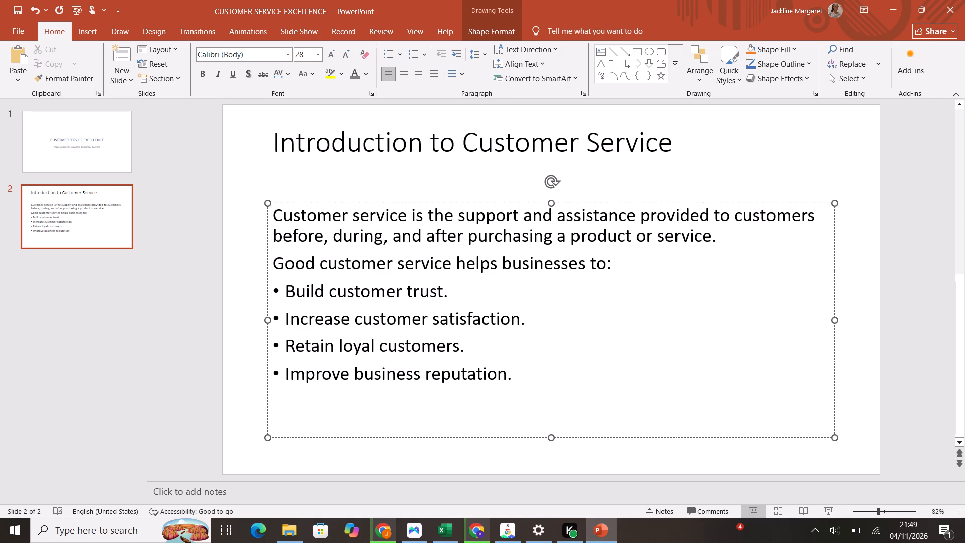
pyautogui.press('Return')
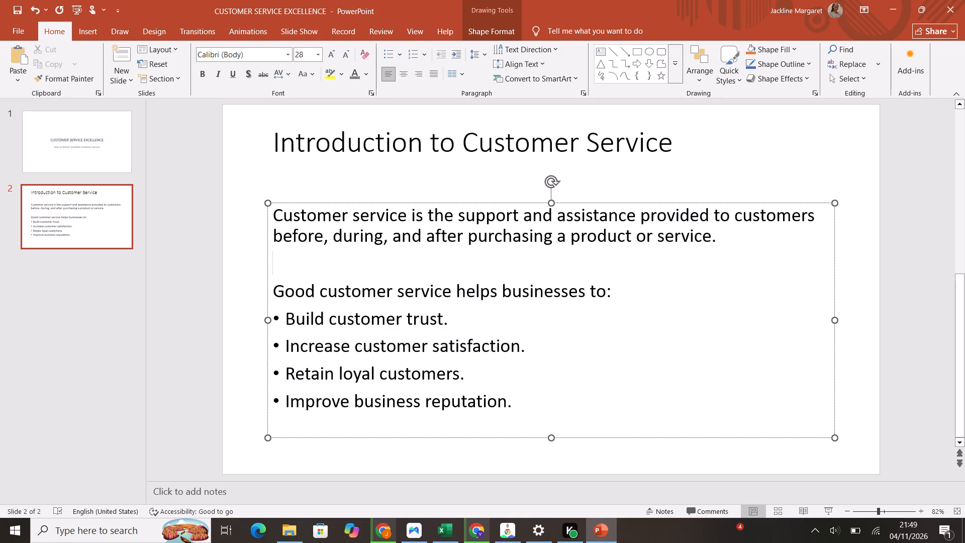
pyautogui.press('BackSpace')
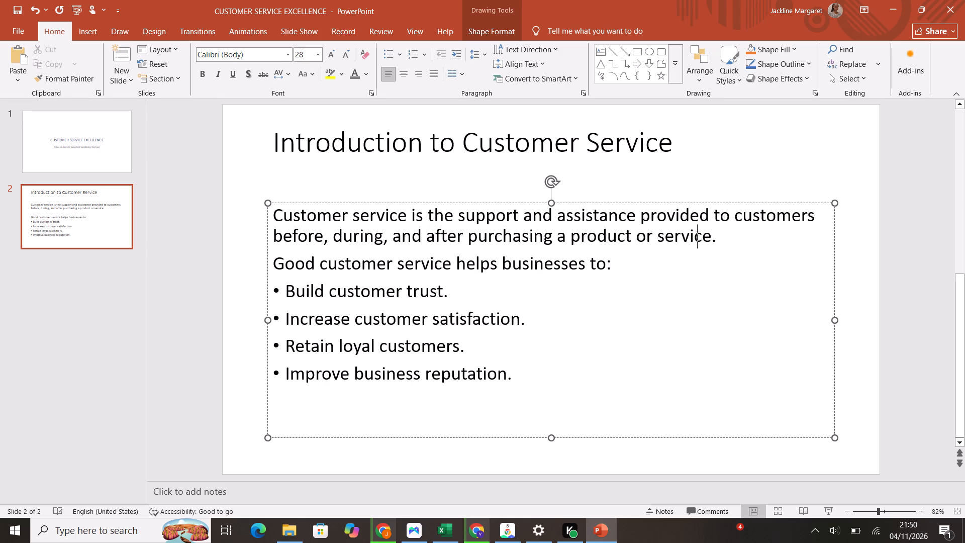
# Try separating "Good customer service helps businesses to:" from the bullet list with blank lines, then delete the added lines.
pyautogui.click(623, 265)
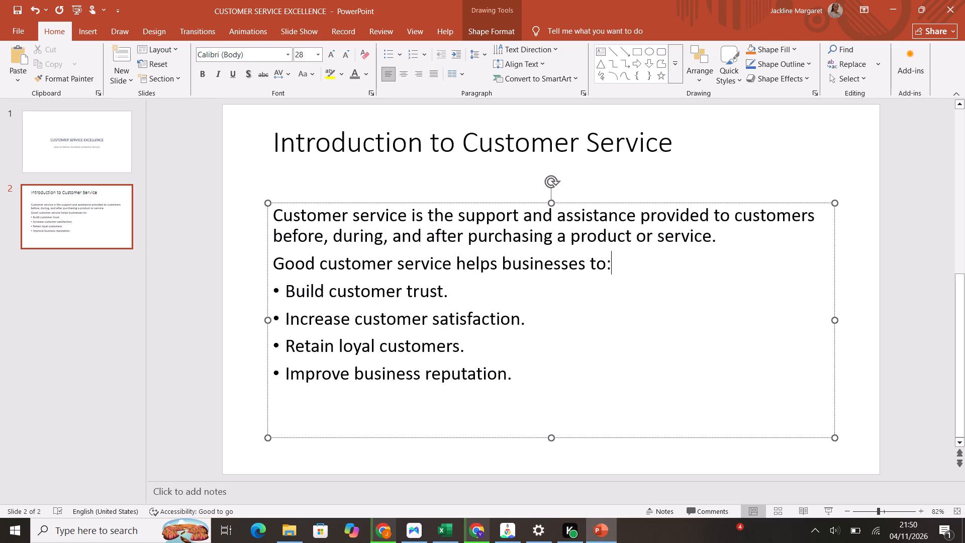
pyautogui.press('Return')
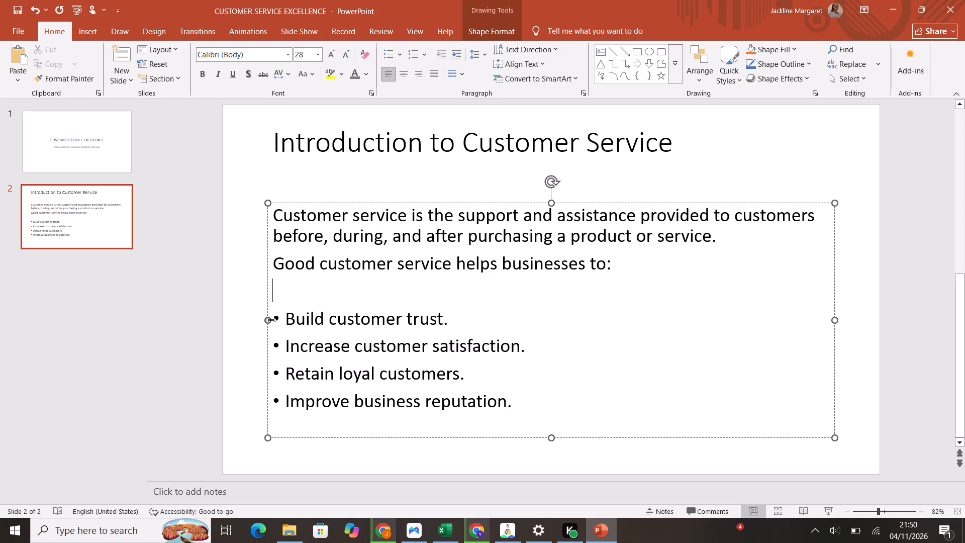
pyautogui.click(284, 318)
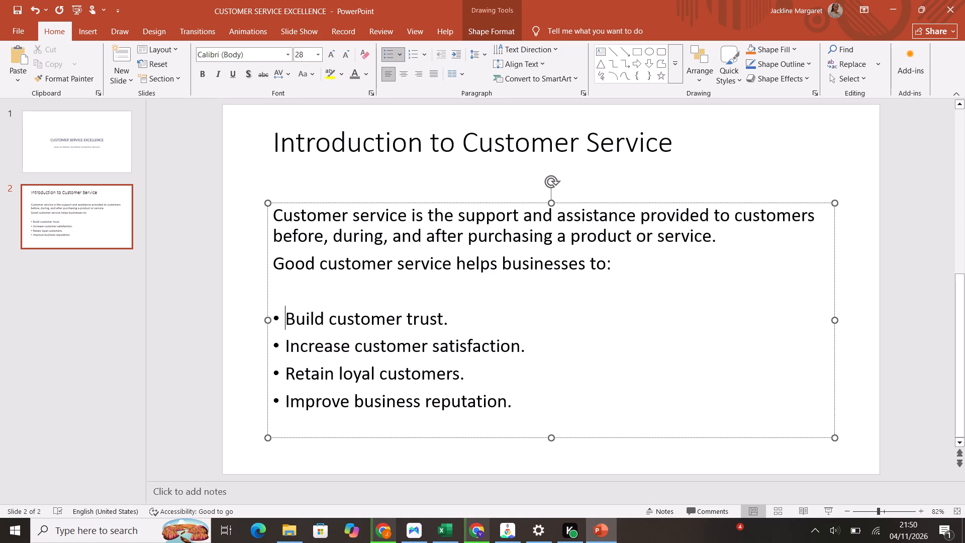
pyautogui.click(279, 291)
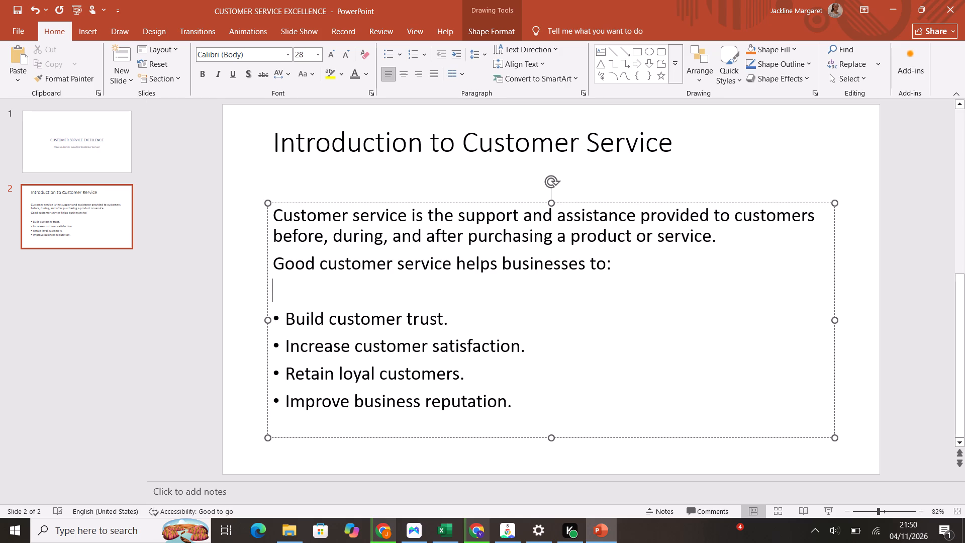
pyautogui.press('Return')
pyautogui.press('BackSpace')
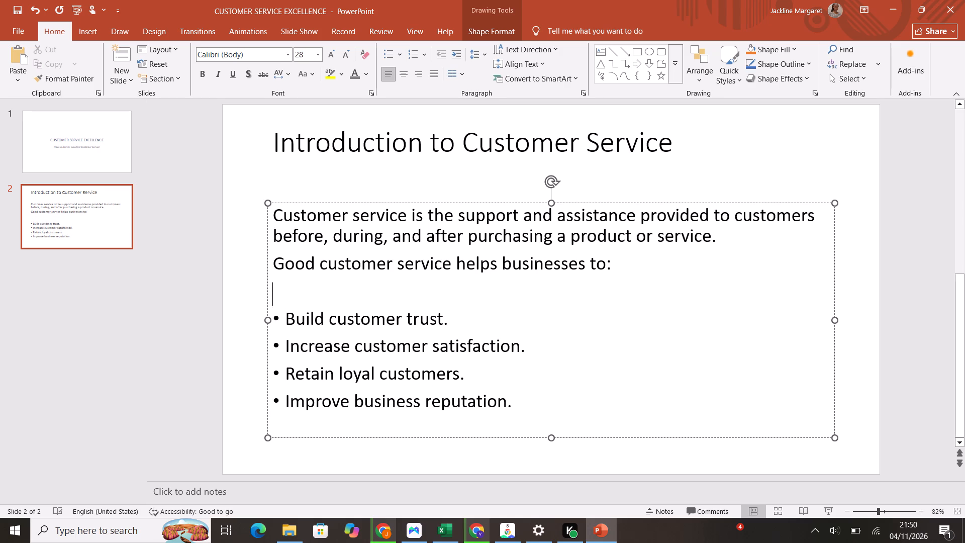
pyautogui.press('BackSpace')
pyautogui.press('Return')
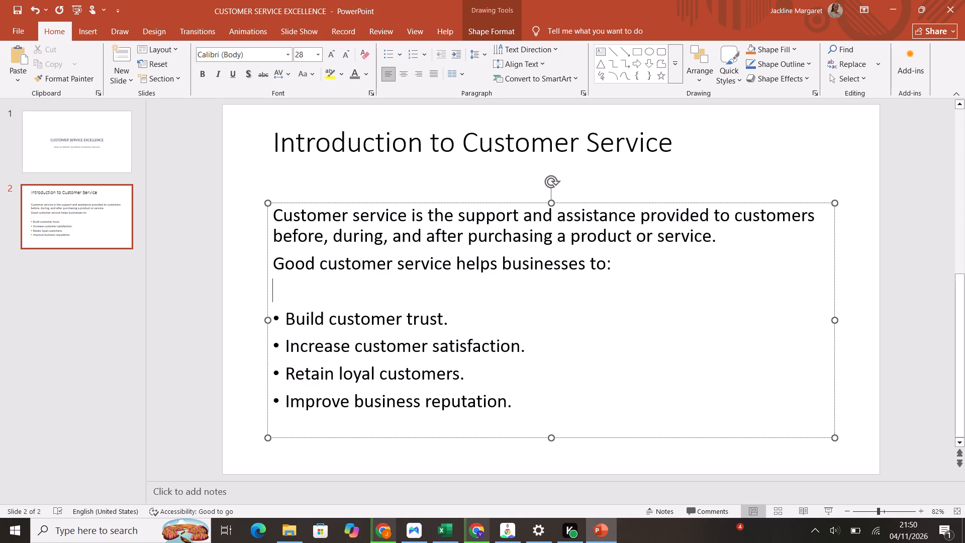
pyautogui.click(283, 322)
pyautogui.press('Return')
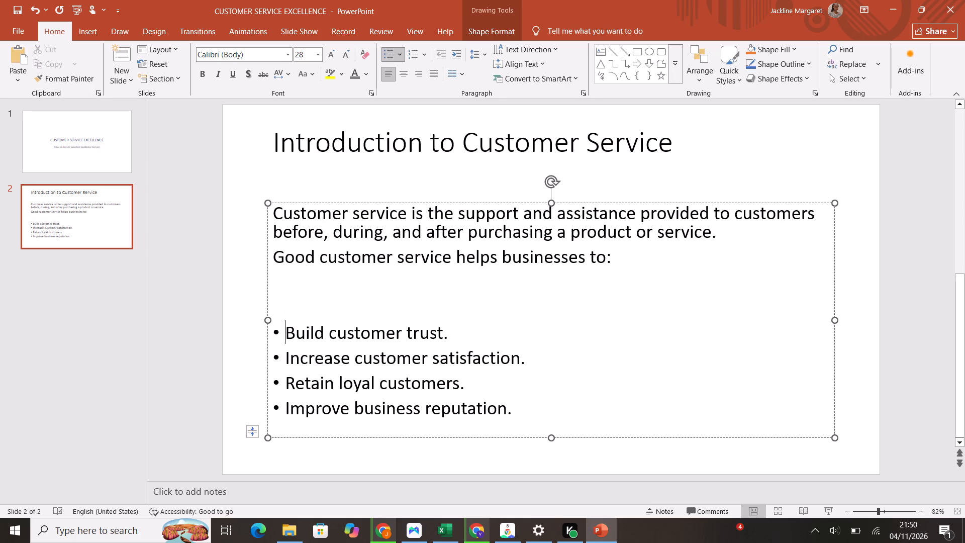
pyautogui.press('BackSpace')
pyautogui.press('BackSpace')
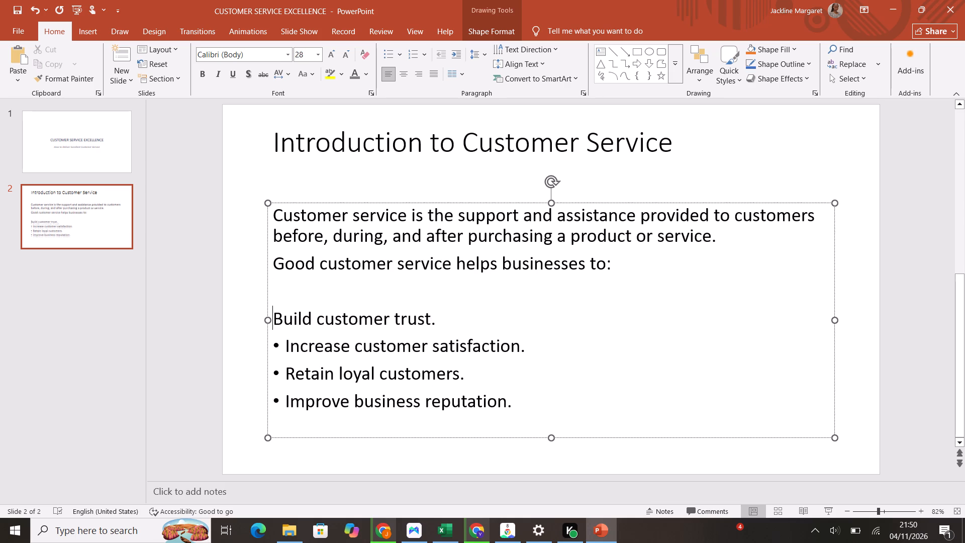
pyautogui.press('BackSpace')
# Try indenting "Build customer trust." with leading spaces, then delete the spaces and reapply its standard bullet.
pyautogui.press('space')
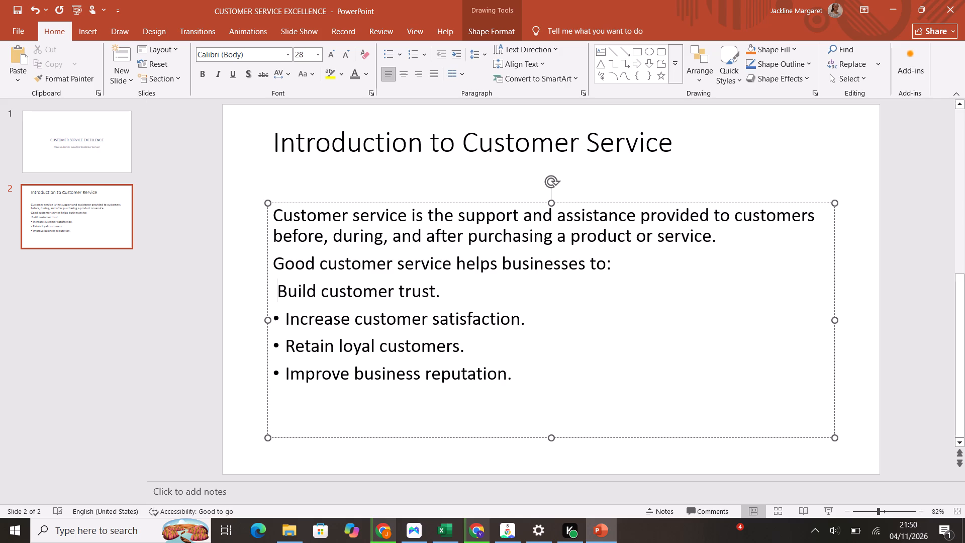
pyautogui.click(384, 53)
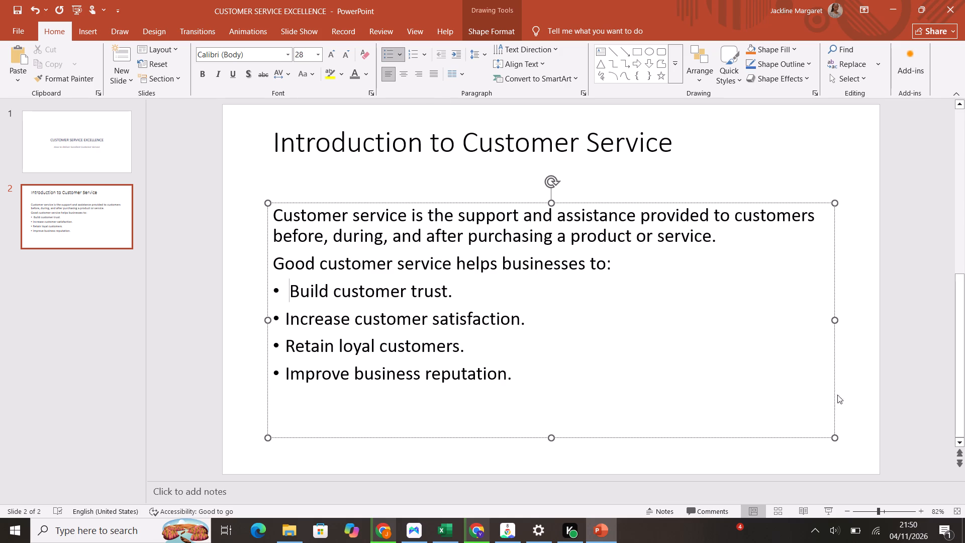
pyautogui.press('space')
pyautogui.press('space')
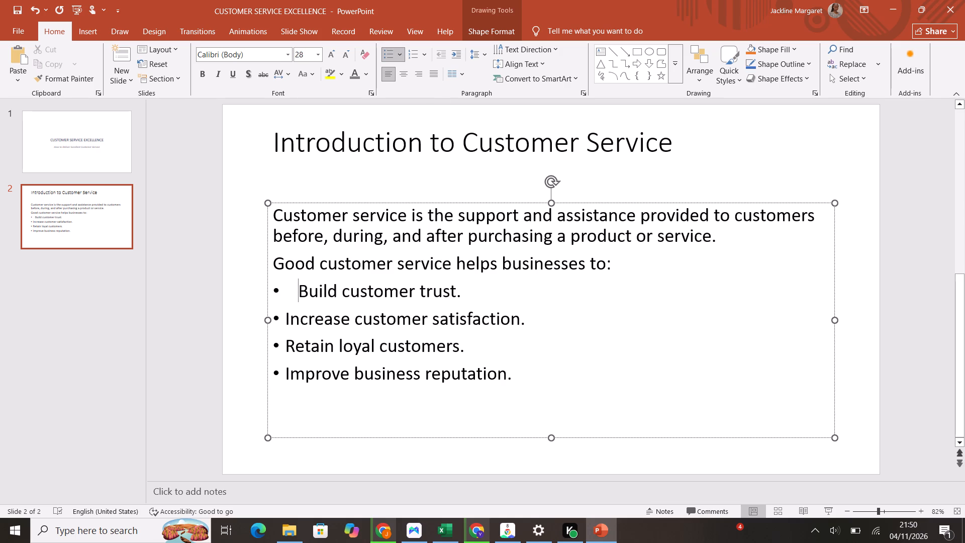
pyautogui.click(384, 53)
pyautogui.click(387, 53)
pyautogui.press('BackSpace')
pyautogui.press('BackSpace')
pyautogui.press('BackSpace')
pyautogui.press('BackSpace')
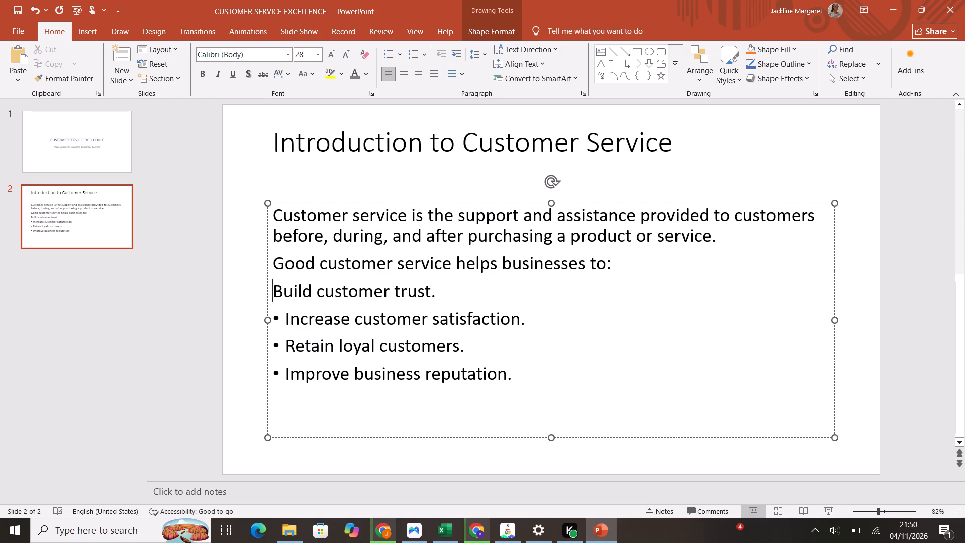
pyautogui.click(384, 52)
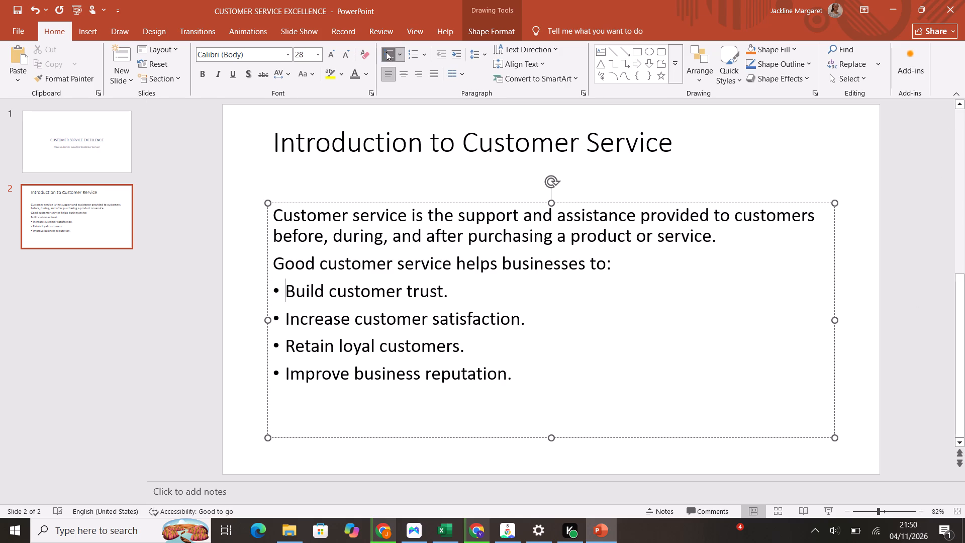
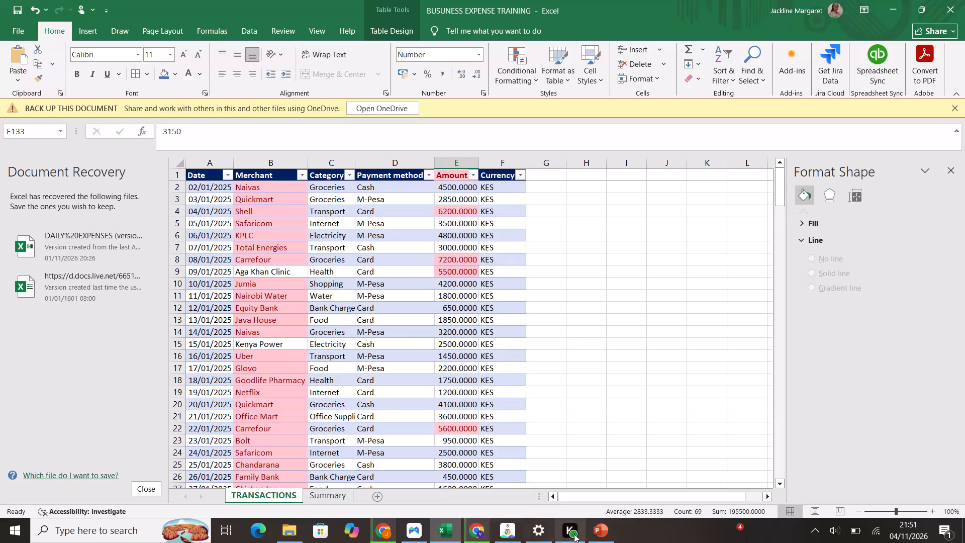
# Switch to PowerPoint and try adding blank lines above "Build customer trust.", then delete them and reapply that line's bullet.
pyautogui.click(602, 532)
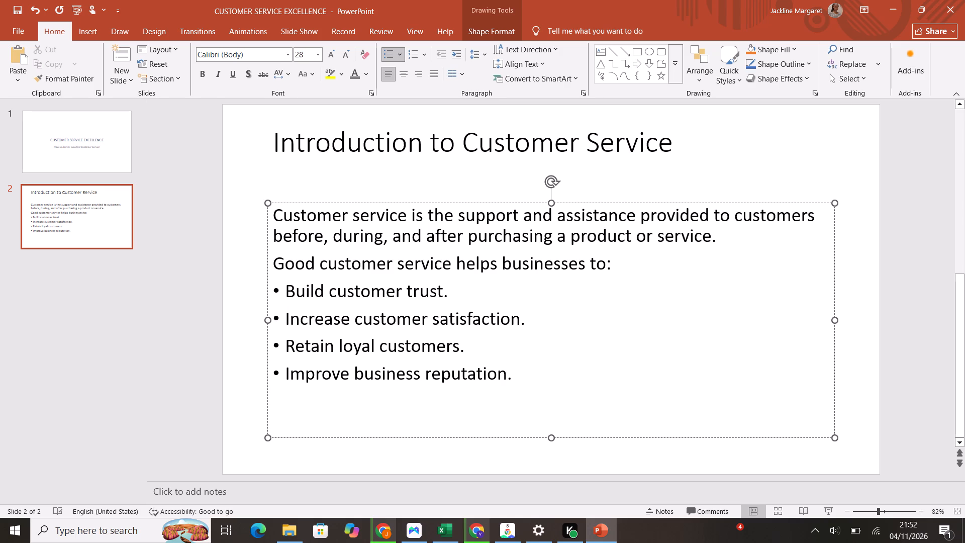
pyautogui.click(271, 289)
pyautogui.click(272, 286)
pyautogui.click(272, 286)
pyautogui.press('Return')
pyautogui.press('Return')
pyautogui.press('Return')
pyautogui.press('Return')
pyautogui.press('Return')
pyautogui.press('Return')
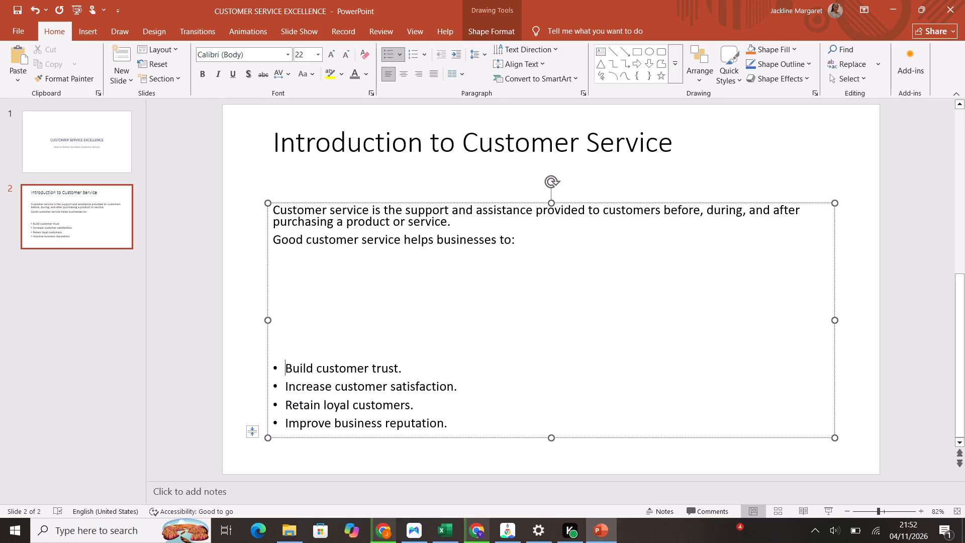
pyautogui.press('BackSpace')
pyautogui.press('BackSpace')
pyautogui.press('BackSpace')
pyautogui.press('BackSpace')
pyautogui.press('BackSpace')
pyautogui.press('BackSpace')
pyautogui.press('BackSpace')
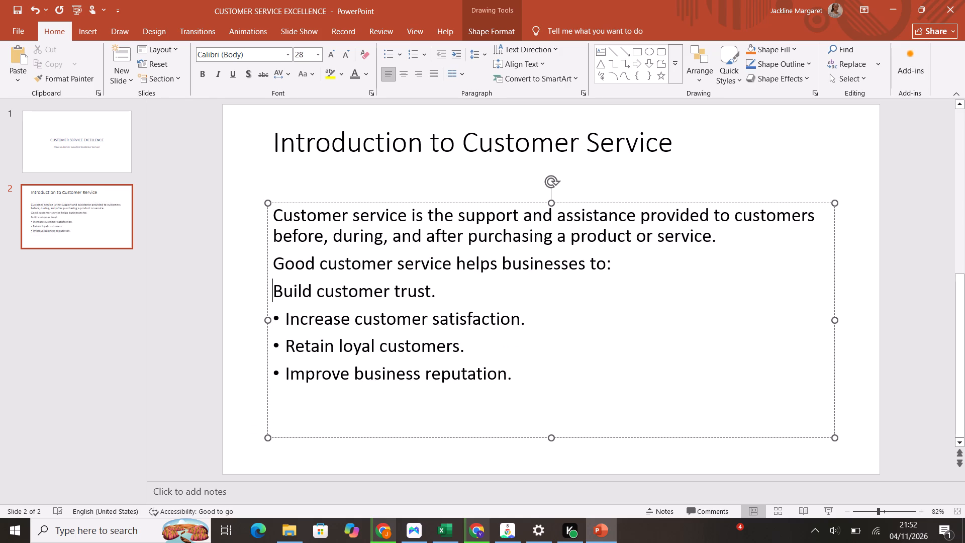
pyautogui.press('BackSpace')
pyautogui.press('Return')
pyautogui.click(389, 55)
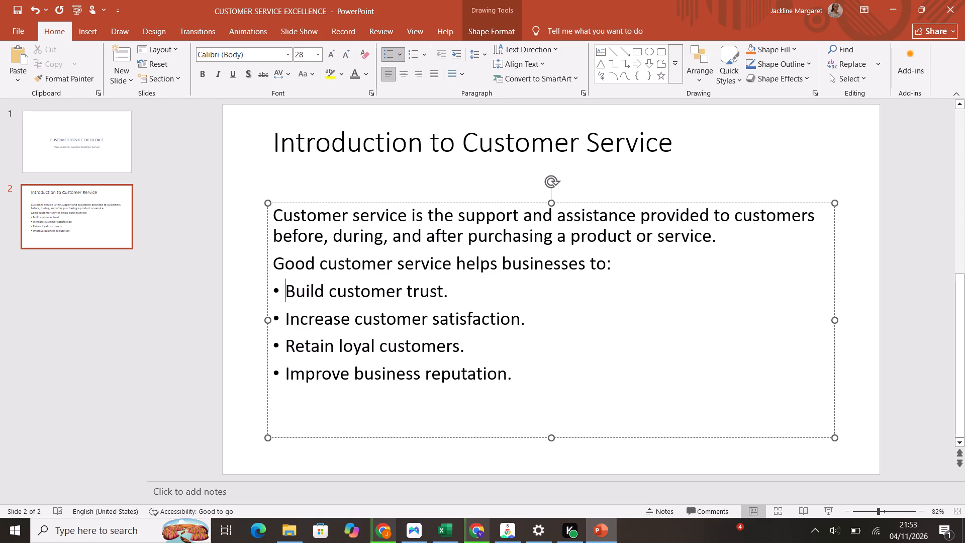
# Insert one blank line between "Good customer service helps businesses to:" and "Build customer trust.".
pyautogui.press('BackSpace')
pyautogui.press('BackSpace')
pyautogui.press('Return')
pyautogui.press('Return')
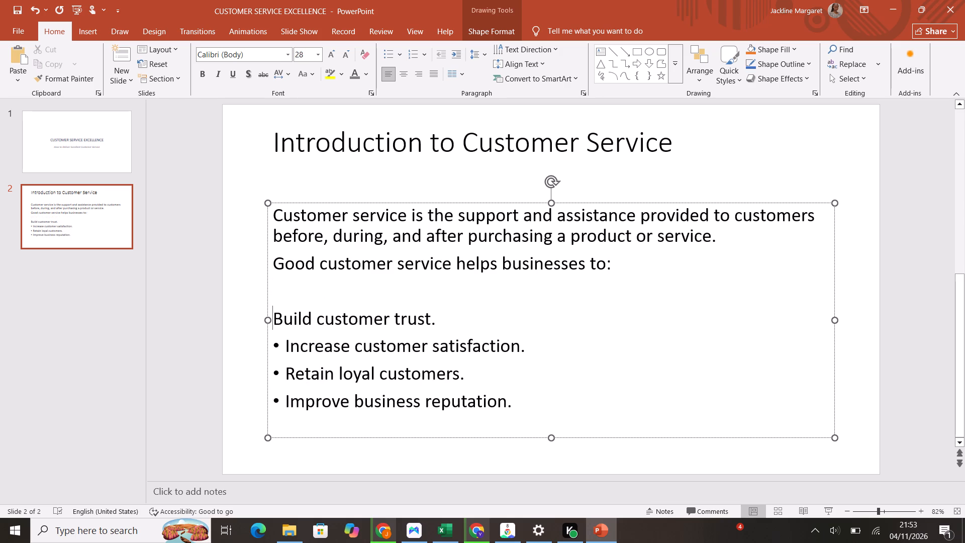
pyautogui.press('BackSpace')
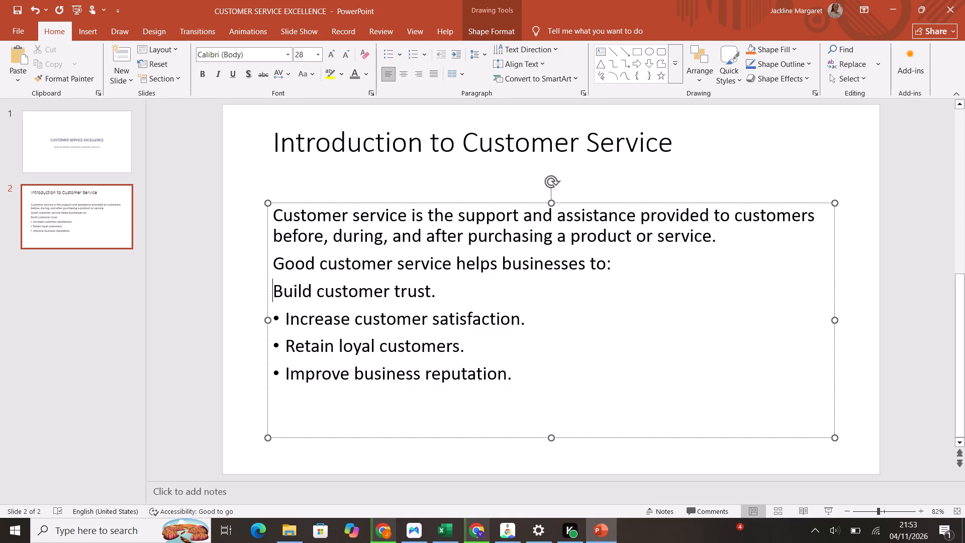
pyautogui.press('Return')
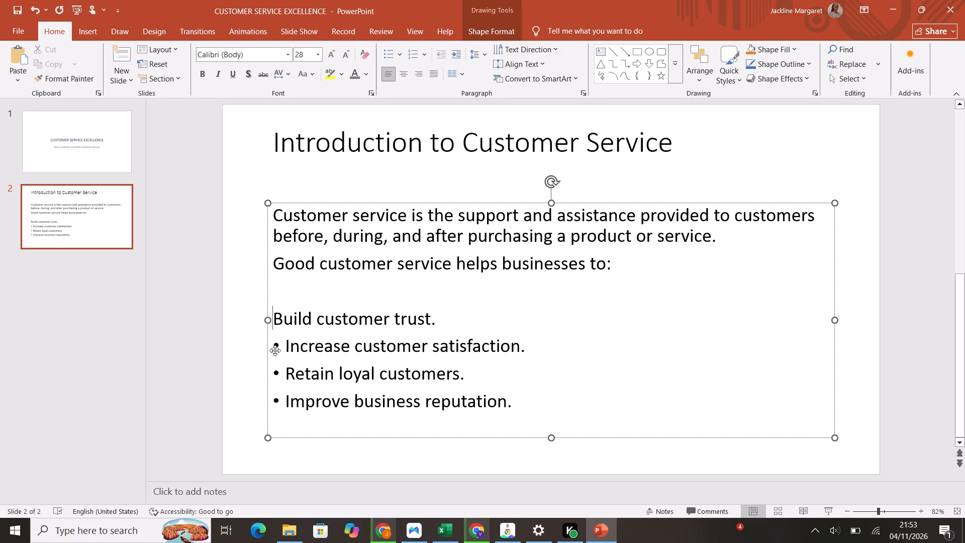
# Move the "Increase customer satisfaction." bullet to the end of the list.
pyautogui.moveTo(274, 346); pyautogui.dragTo(282, 413)
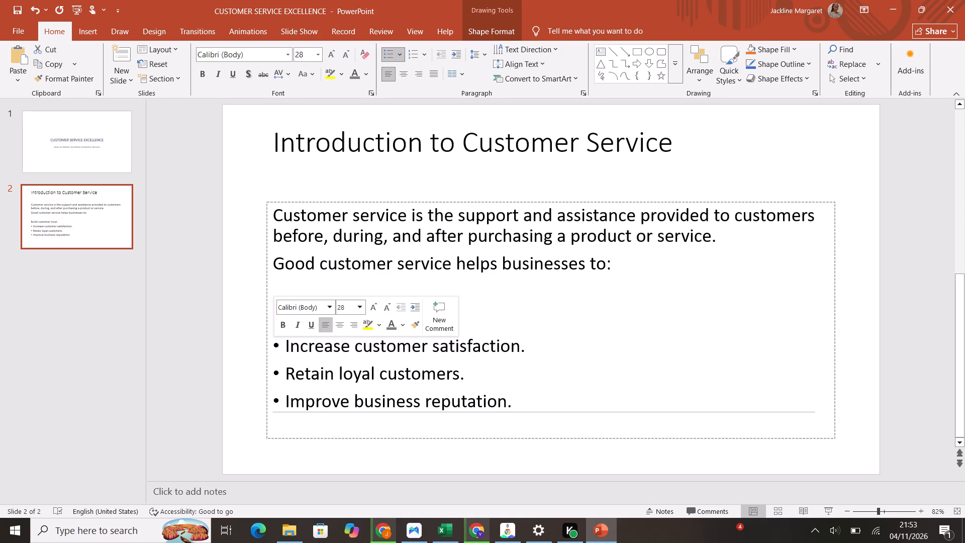
pyautogui.moveTo(282, 413); pyautogui.dragTo(282, 407)
pyautogui.moveTo(272, 344); pyautogui.dragTo(272, 344)
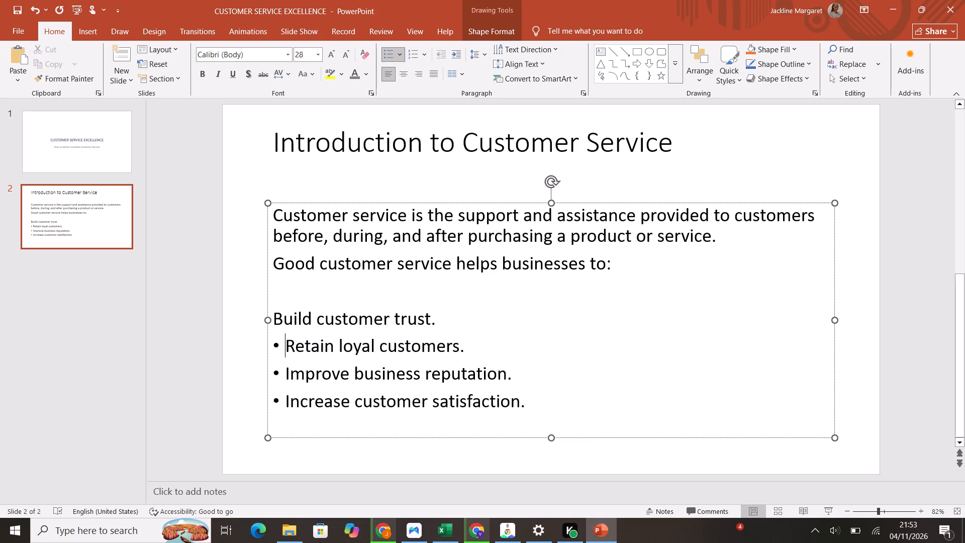
pyautogui.moveTo(272, 344); pyautogui.dragTo(271, 404)
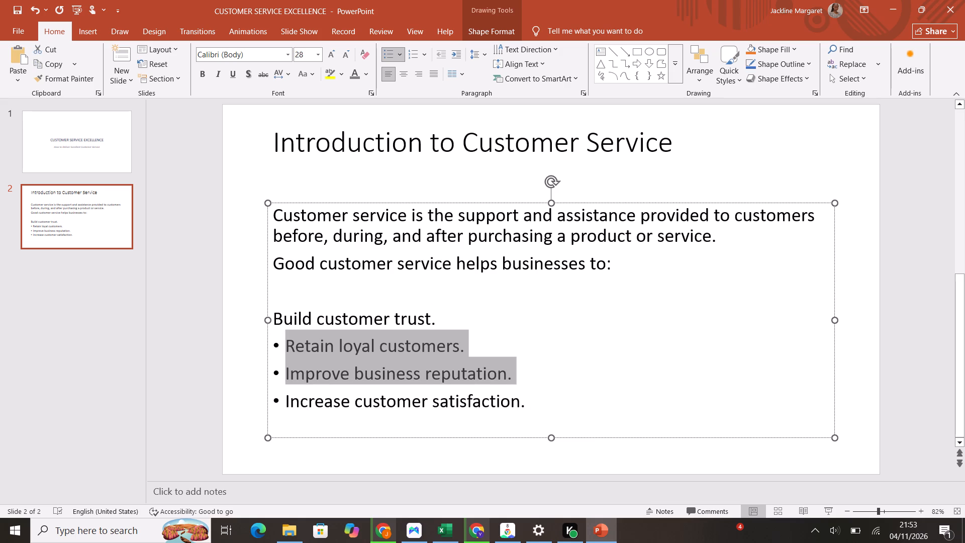
pyautogui.moveTo(271, 404); pyautogui.dragTo(281, 414)
# Apply a standard bullet to the "Build customer trust." line.
pyautogui.click(275, 322)
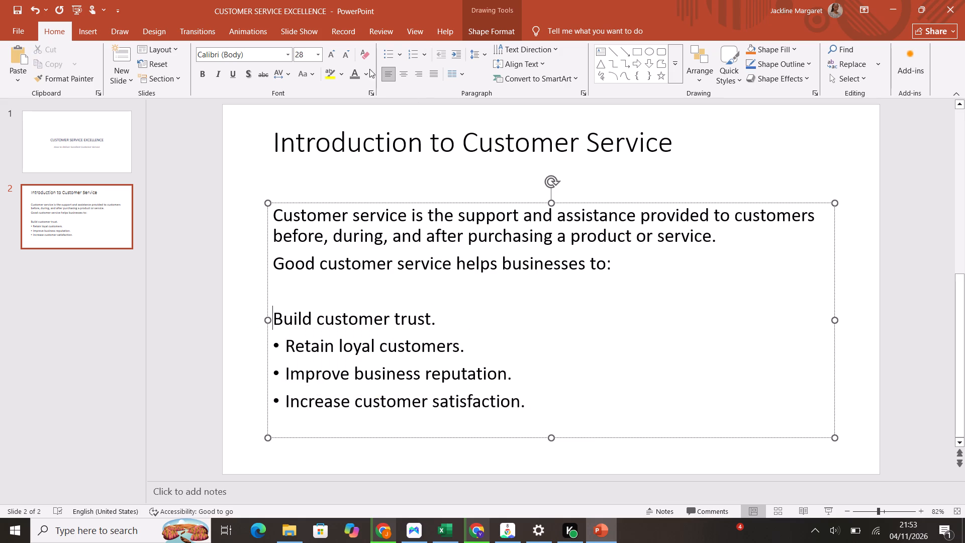
pyautogui.click(384, 54)
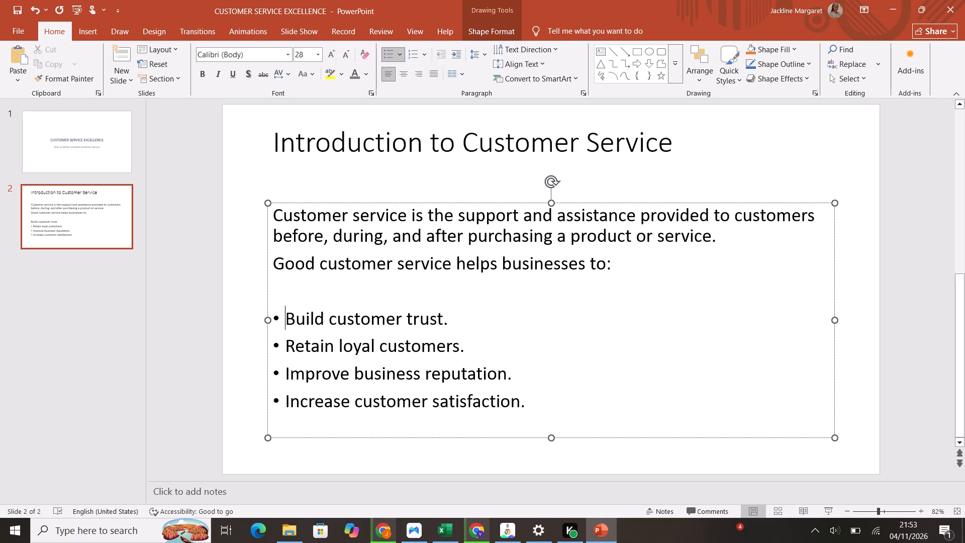
# Set the line spacing of the four bulleted lines, from "Build customer trust." to "Increase customer satisfaction.", to 1.0.
pyautogui.moveTo(284, 313); pyautogui.dragTo(464, 409)
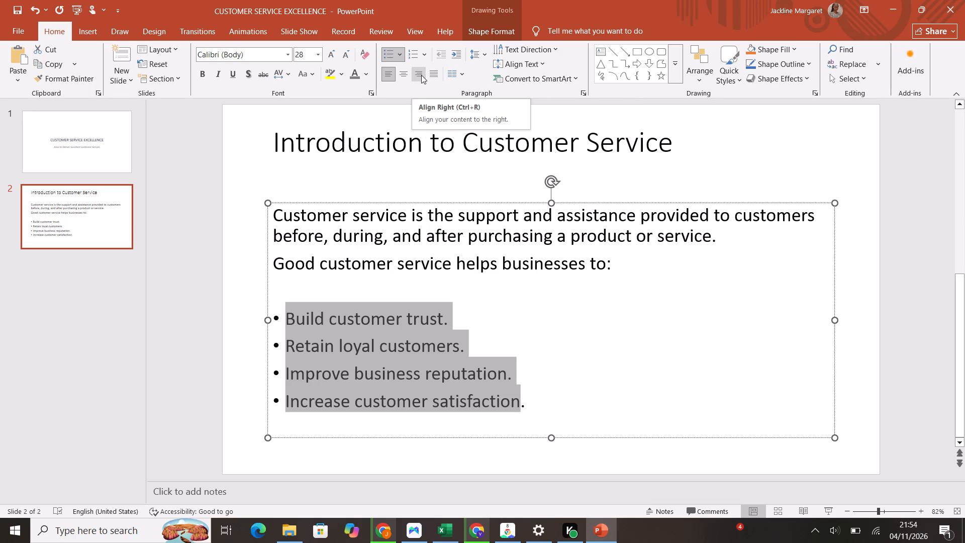
pyautogui.click(462, 74)
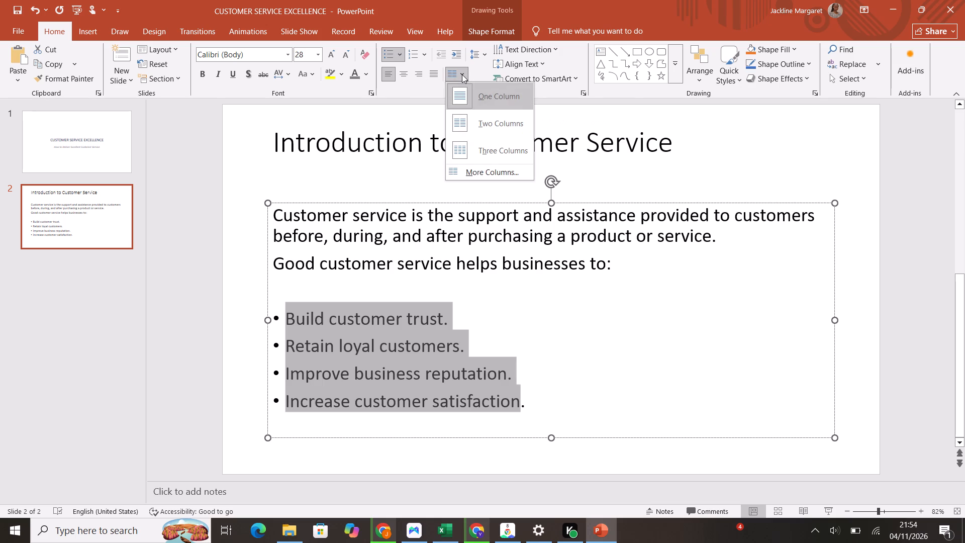
pyautogui.click(462, 74)
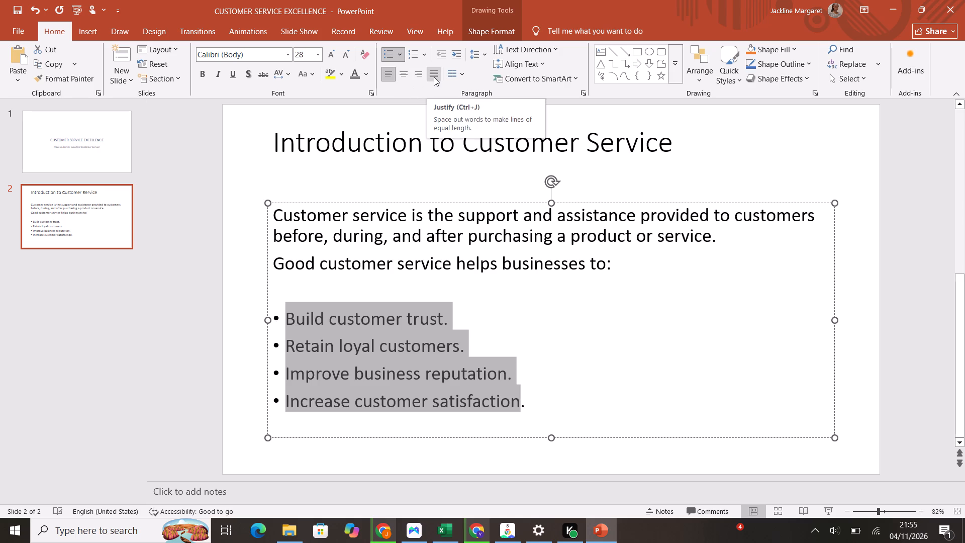
pyautogui.click(459, 74)
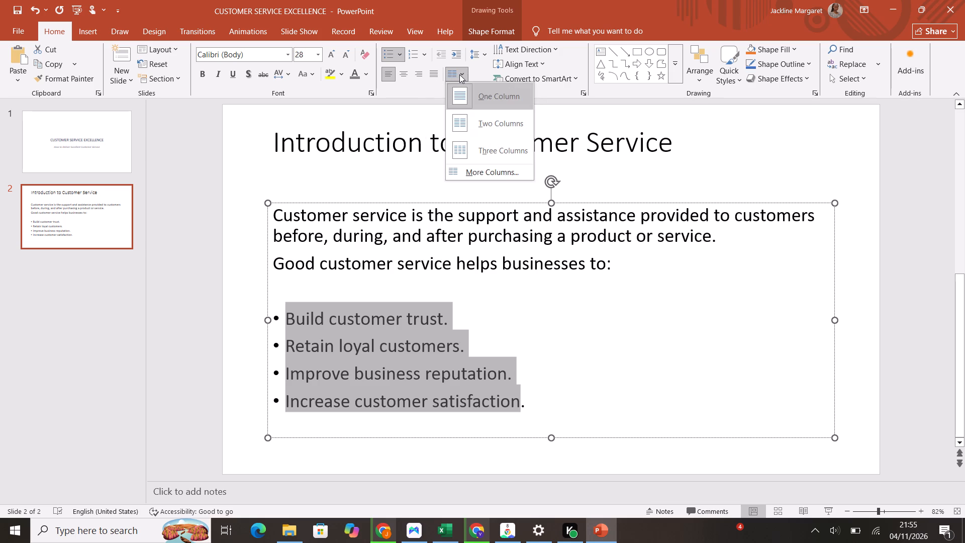
pyautogui.click(459, 74)
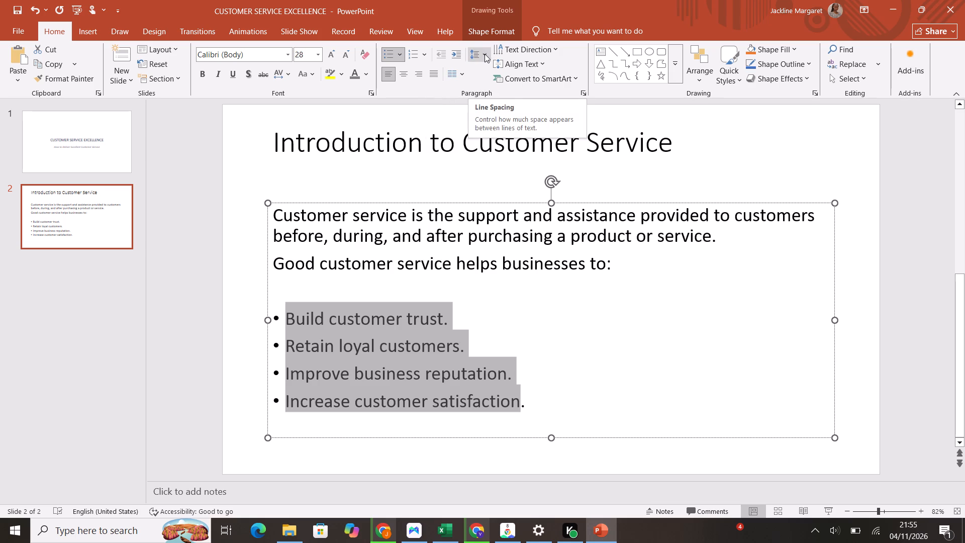
pyautogui.click(485, 54)
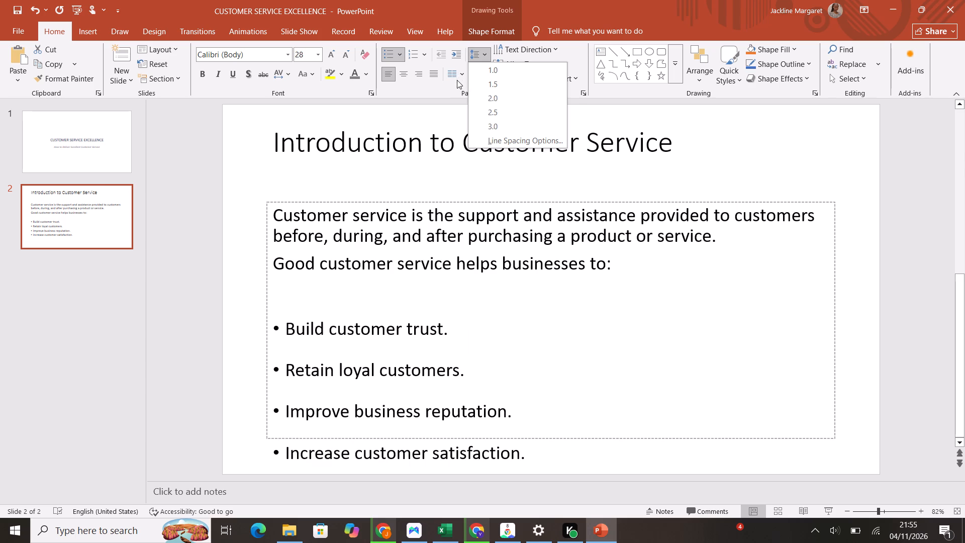
pyautogui.click(490, 72)
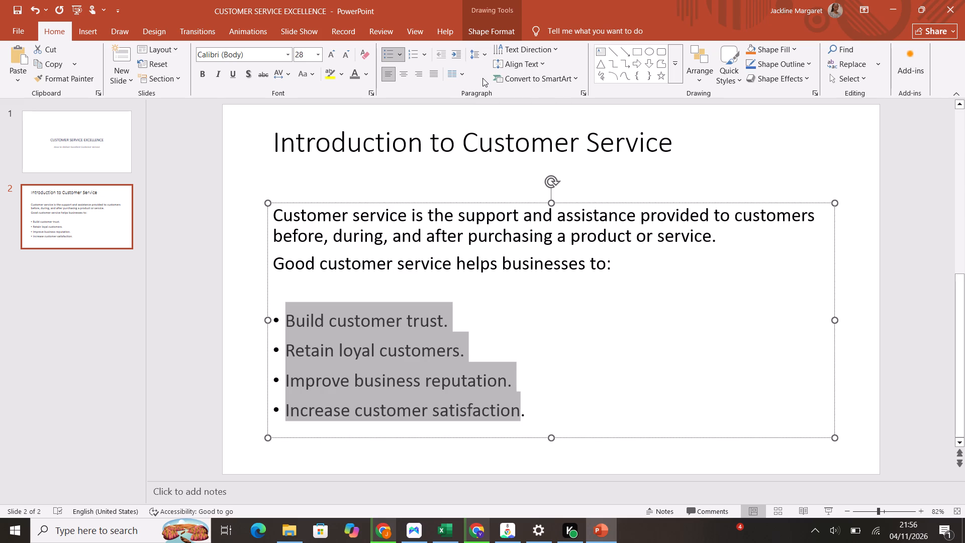
# Minimize the presentation window.
pyautogui.click(604, 527)
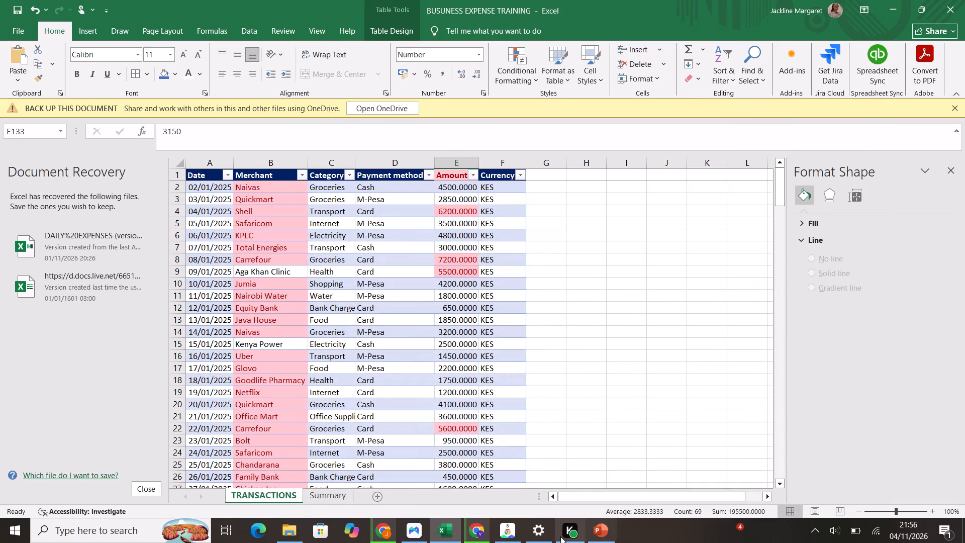
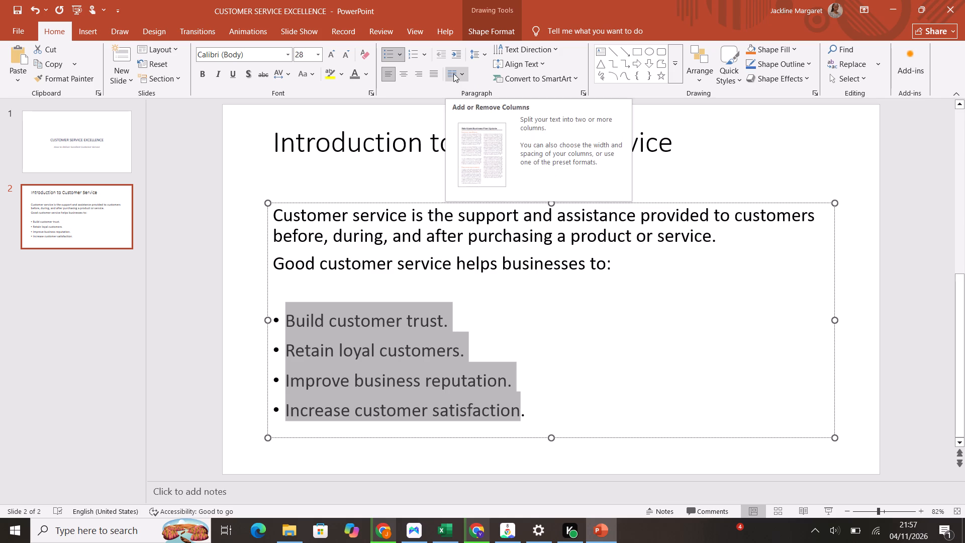
# Set the line spacing of the four bulleted lines on the introduction slide to 1.5.
pyautogui.click(488, 94)
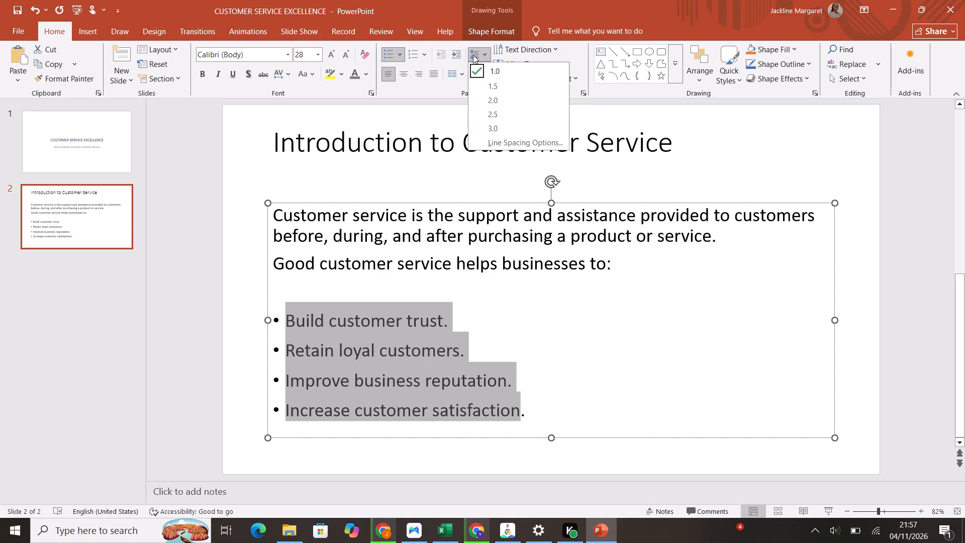
pyautogui.click(489, 80)
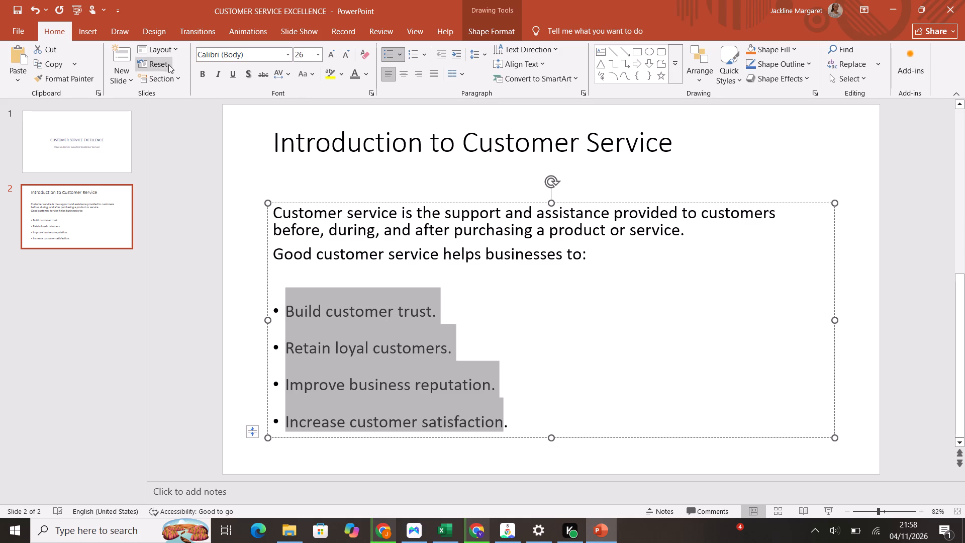
# Add a new slide with the Title and Content layout after slide 2.
pyautogui.click(131, 78)
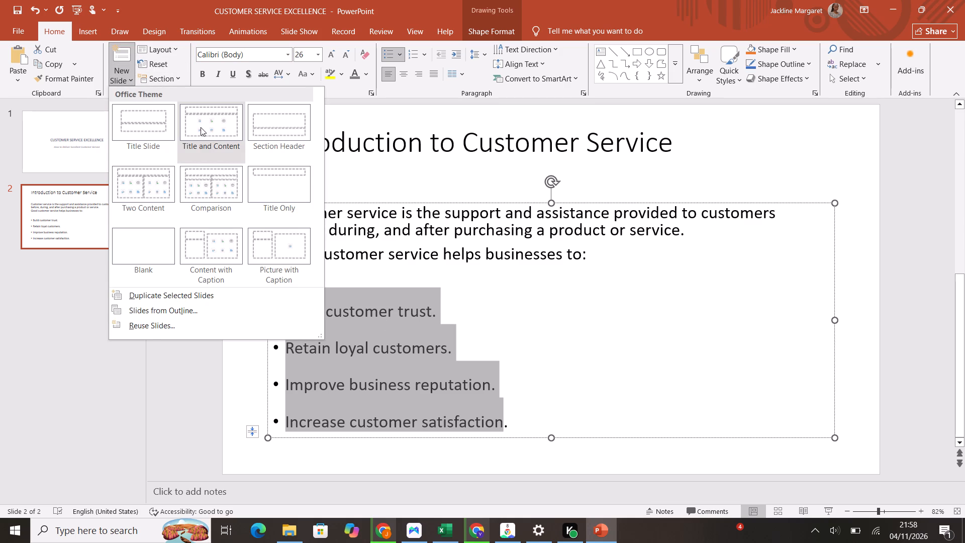
pyautogui.click(211, 128)
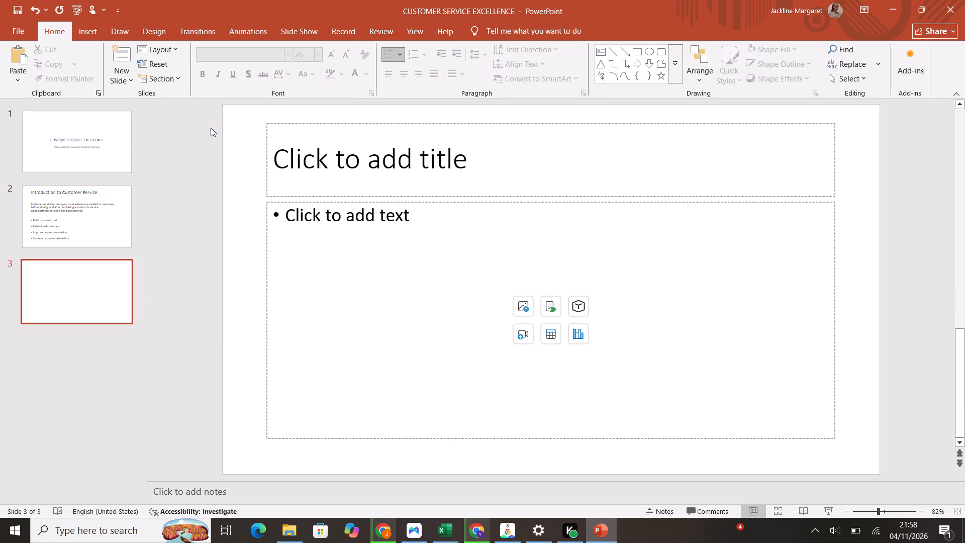
# Enter "Five Qualities of a Good Customer Service" as the title of slide 3.
pyautogui.click(311, 155)
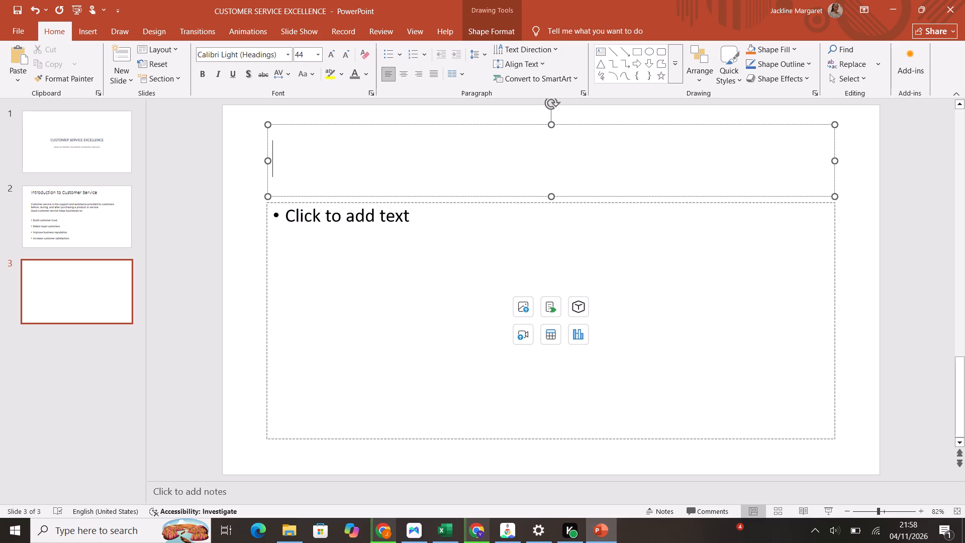
pyautogui.write('ive qualiti')
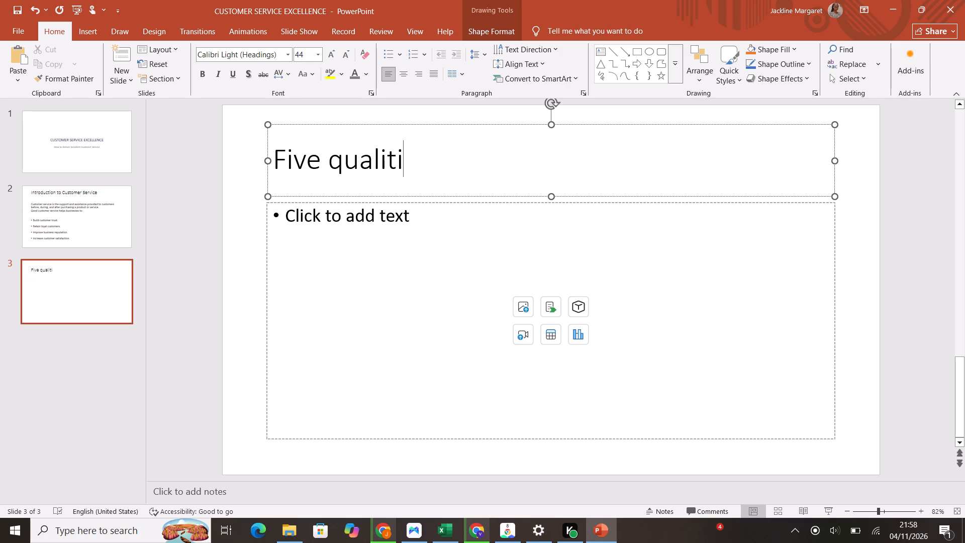
pyautogui.press('BackSpace')
pyautogui.press('BackSpace')
pyautogui.press('BackSpace')
pyautogui.press('BackSpace')
pyautogui.press('BackSpace')
pyautogui.press('BackSpace')
pyautogui.press('BackSpace')
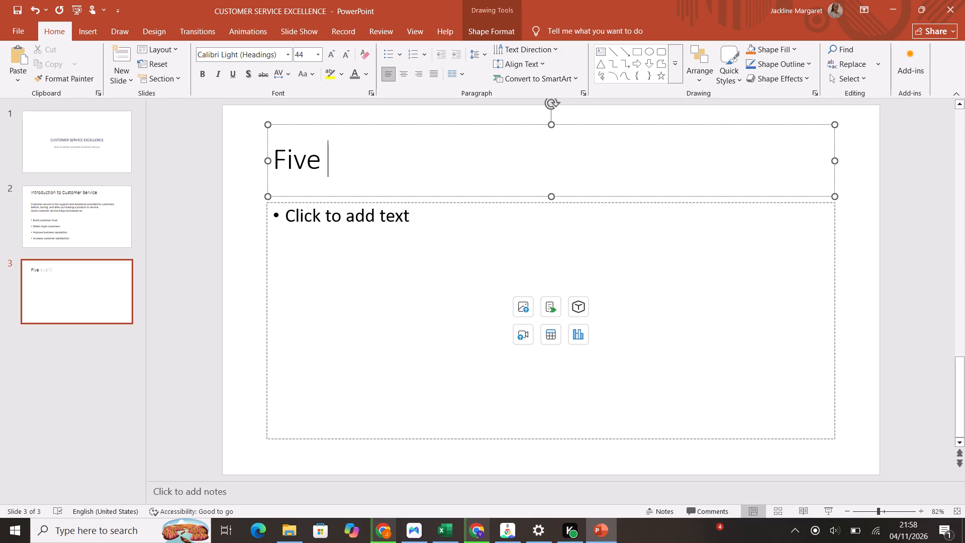
pyautogui.press('Tab')
pyautogui.press('BackSpace')
pyautogui.press('BackSpace')
pyautogui.press('space')
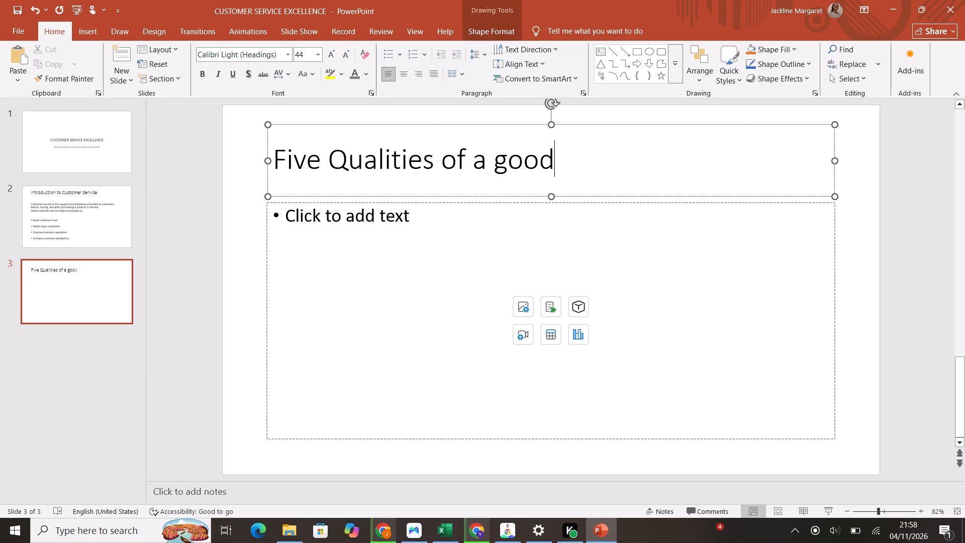
pyautogui.press('space')
pyautogui.press('BackSpace')
pyautogui.press('BackSpace')
pyautogui.press('BackSpace')
pyautogui.press('BackSpace')
pyautogui.press('BackSpace')
pyautogui.press('Tab')
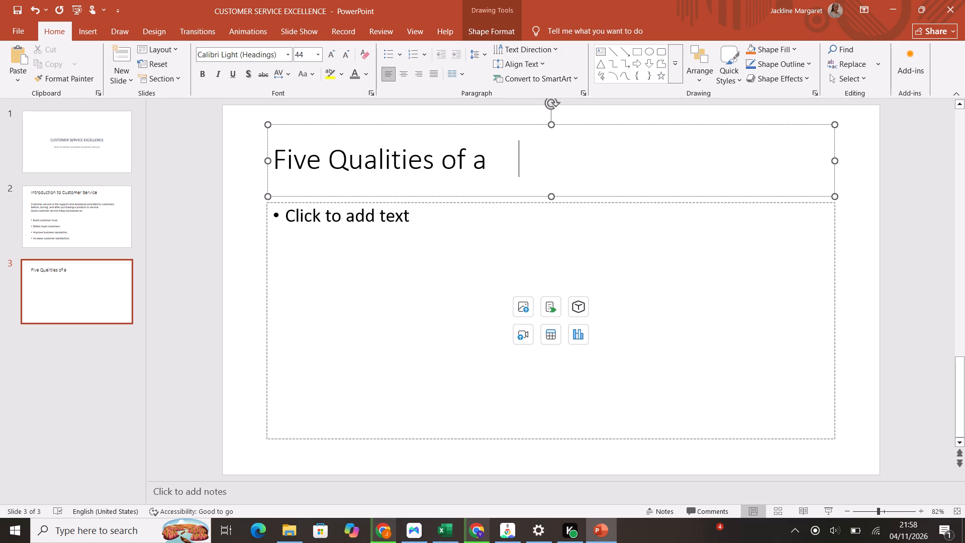
pyautogui.press('BackSpace')
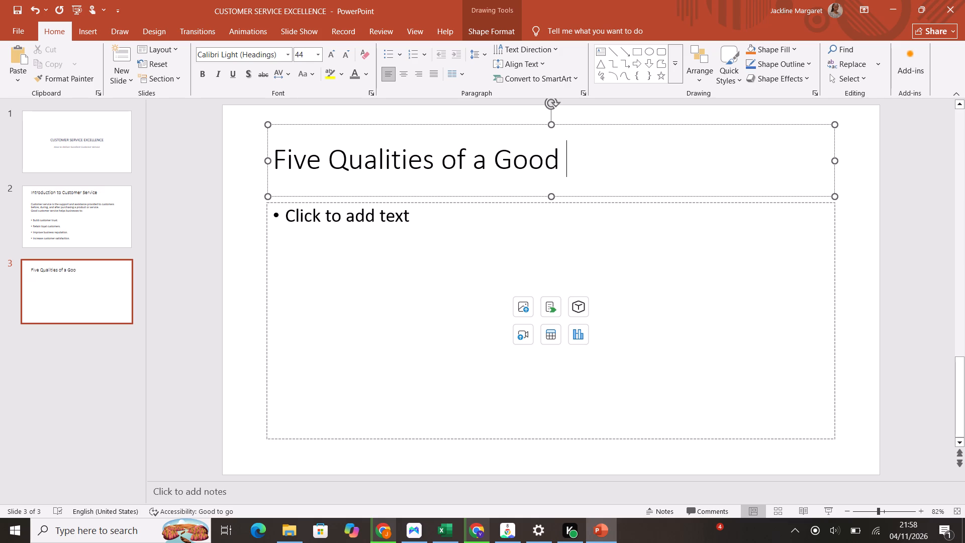
pyautogui.write('ust')
pyautogui.write('omer')
pyautogui.press('space')
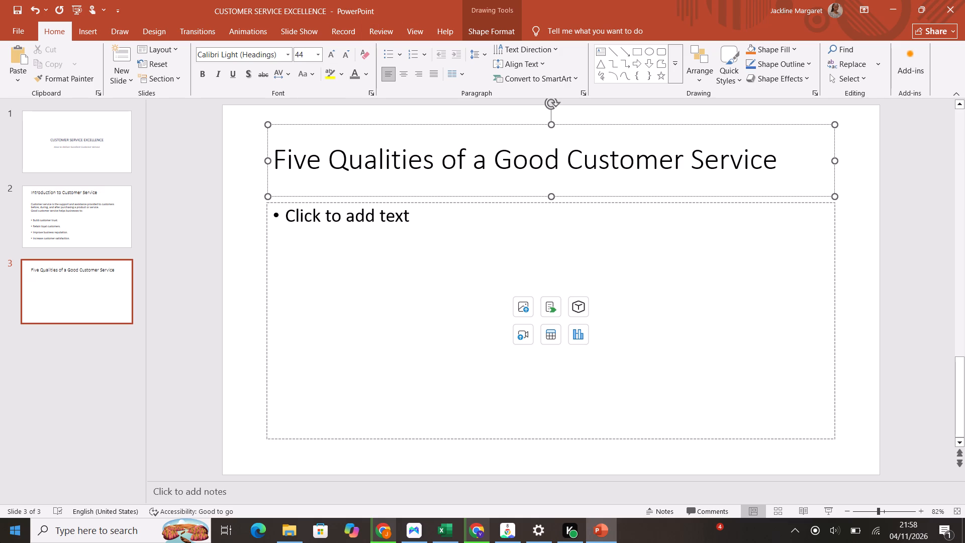
pyautogui.click(416, 216)
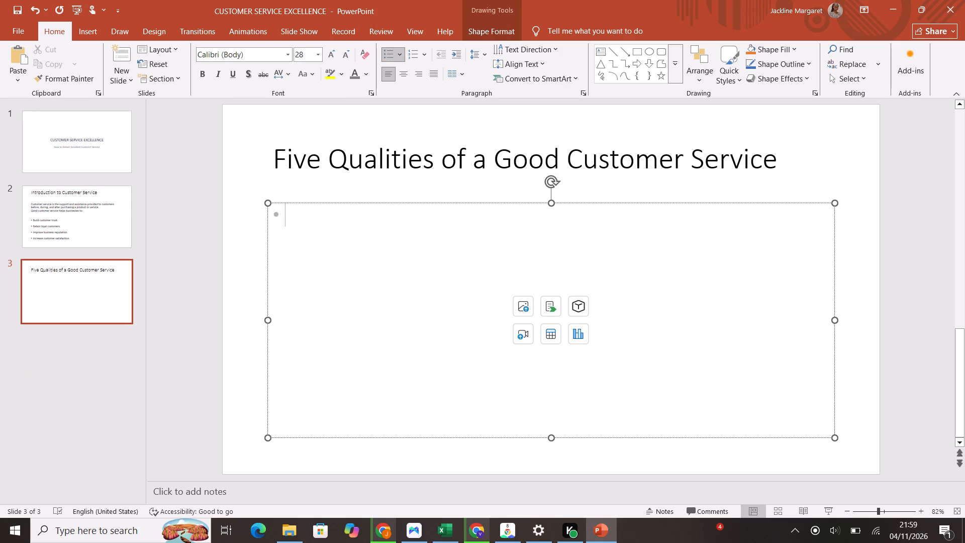
# Append the word "Representative" to the end of the slide 3 title.
pyautogui.click(789, 164)
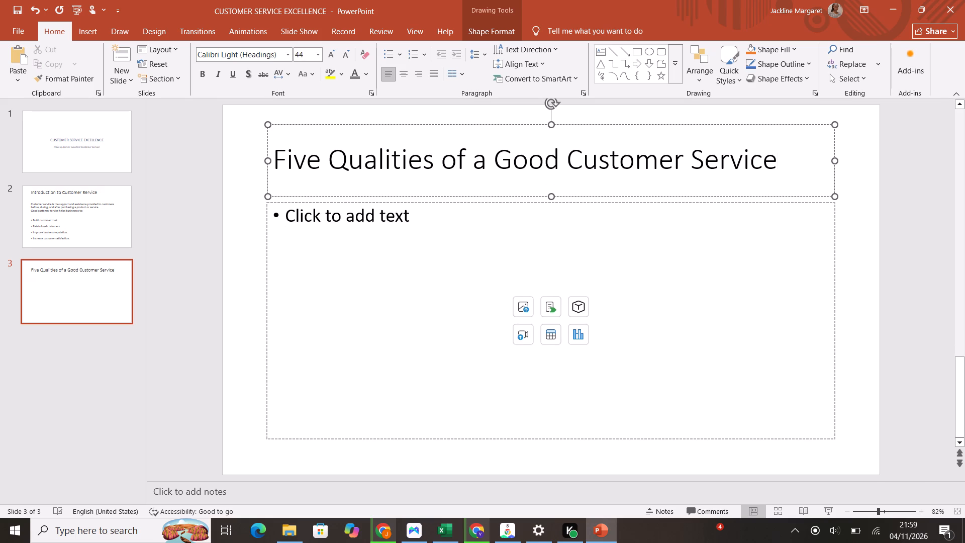
pyautogui.press('space')
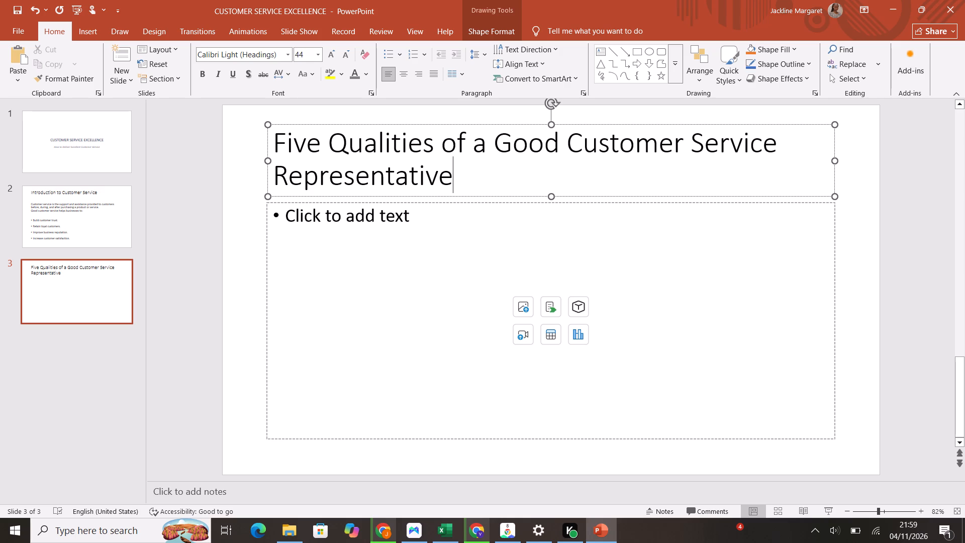
# Enter the first bullet in the slide 3 content area: "Communication: Explaining information clearly and politely".
pyautogui.click(370, 220)
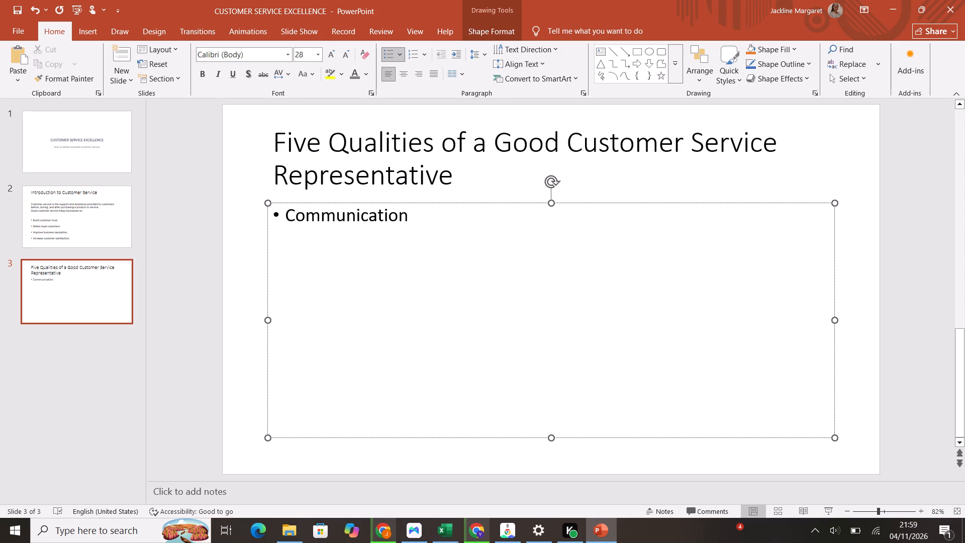
pyautogui.hotkey('shift', ':')
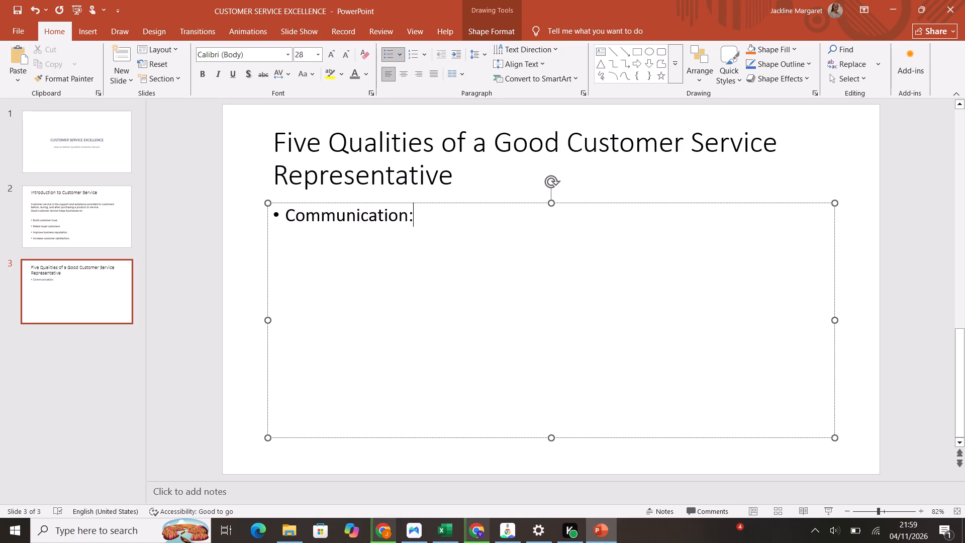
pyautogui.press('space')
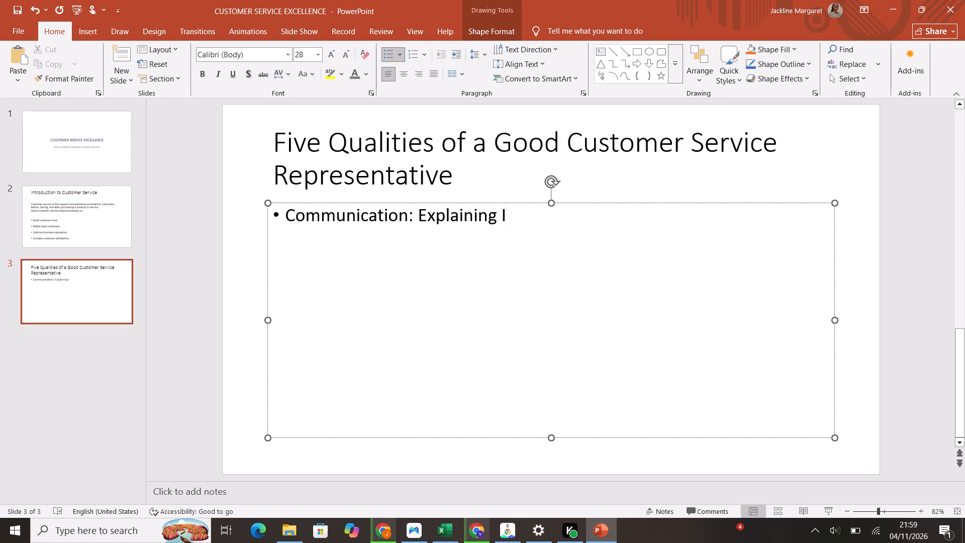
pyautogui.press('BackSpace')
pyautogui.write('inforn')
pyautogui.press('BackSpace')
pyautogui.write('mation')
pyautogui.press('space')
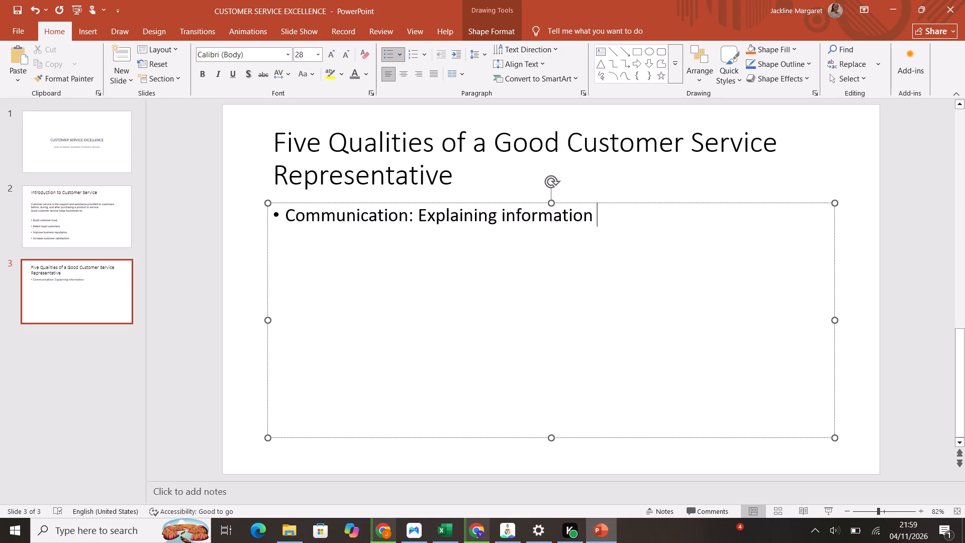
pyautogui.write('clearly and politel')
pyautogui.press('y')
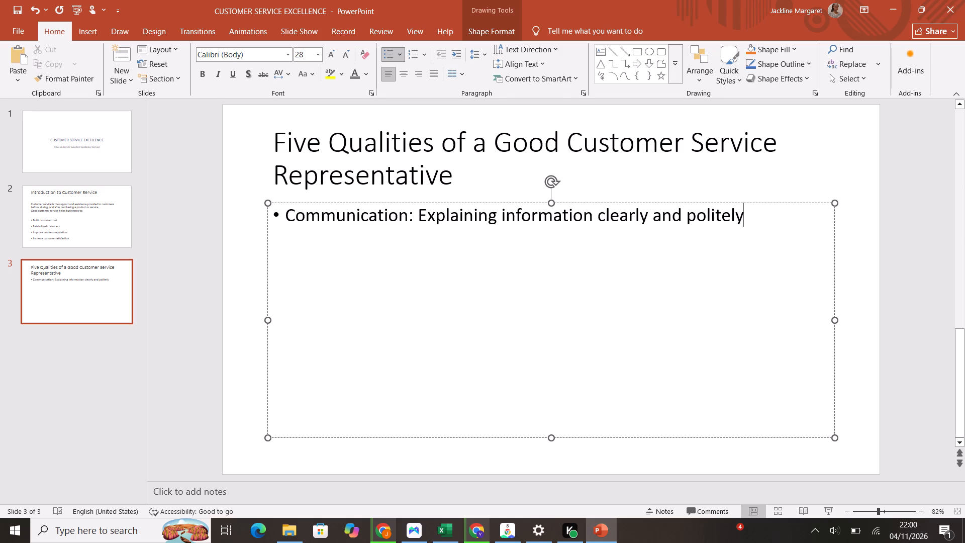
# Make the label "Communication:" in the first bullet bold.
pyautogui.moveTo(286, 218); pyautogui.dragTo(412, 220)
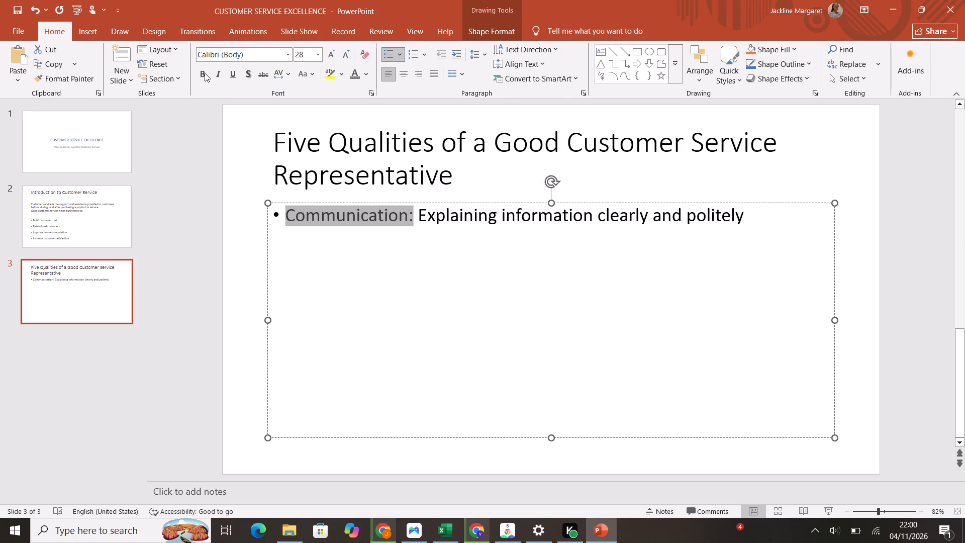
pyautogui.click(205, 73)
pyautogui.click(435, 300)
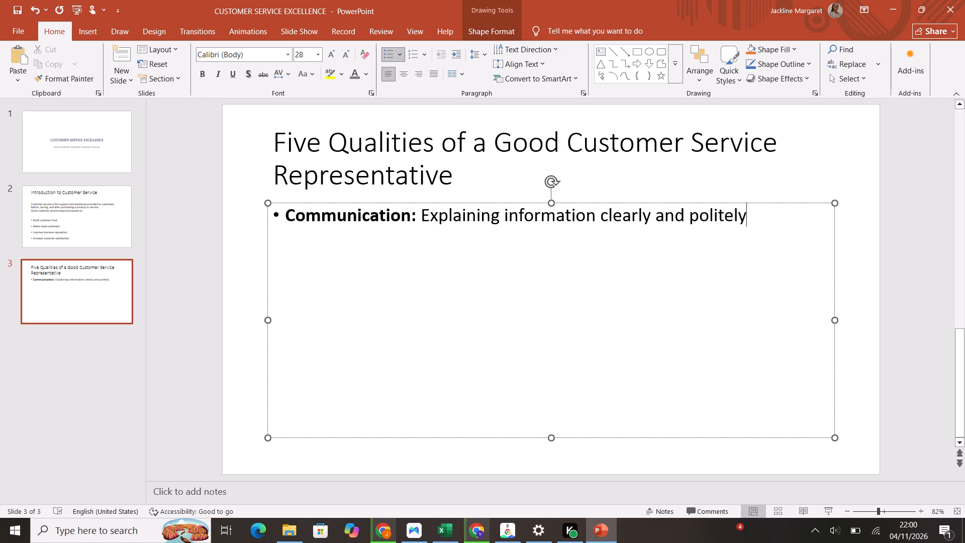
# End the Communication bullet with a period after "politely".
pyautogui.press('.')
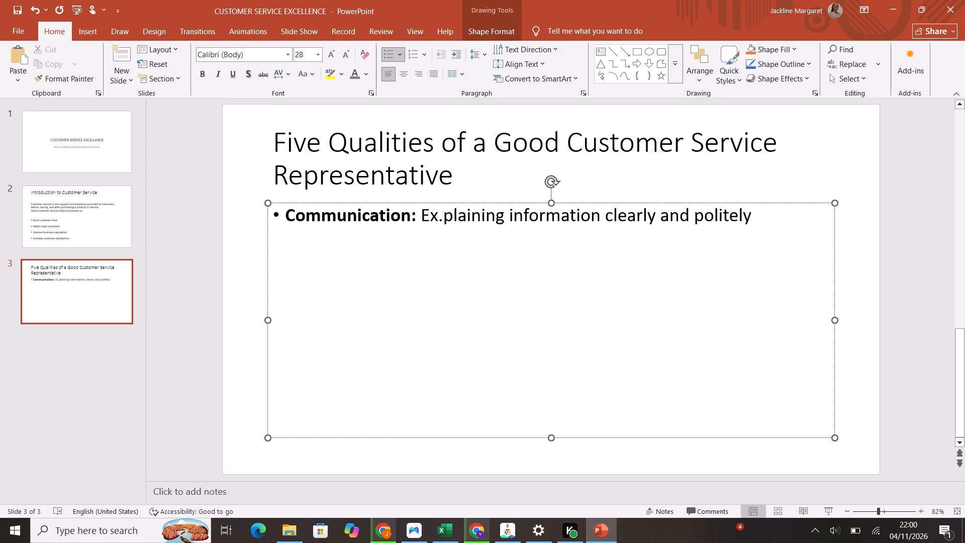
pyautogui.press('BackSpace')
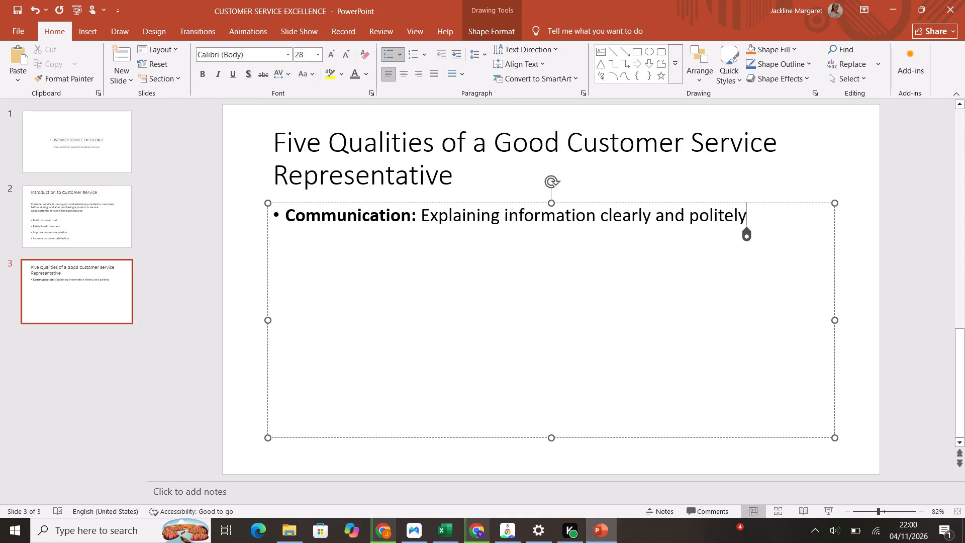
pyautogui.press('.')
# Add a second bullet reading "Patience: Remaining calm when dealing with difficult customers.".
pyautogui.press('Return')
pyautogui.press('p')
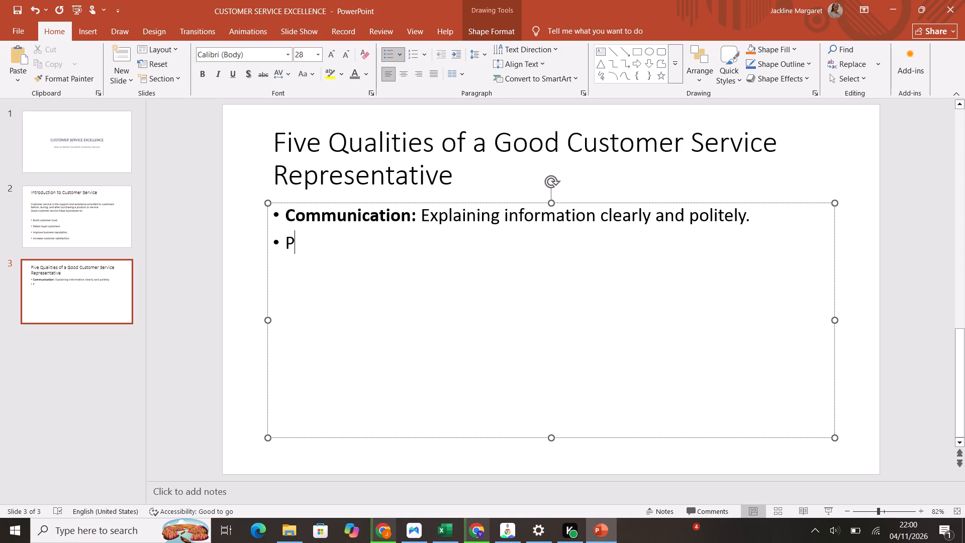
pyautogui.press('a')
pyautogui.write('tience')
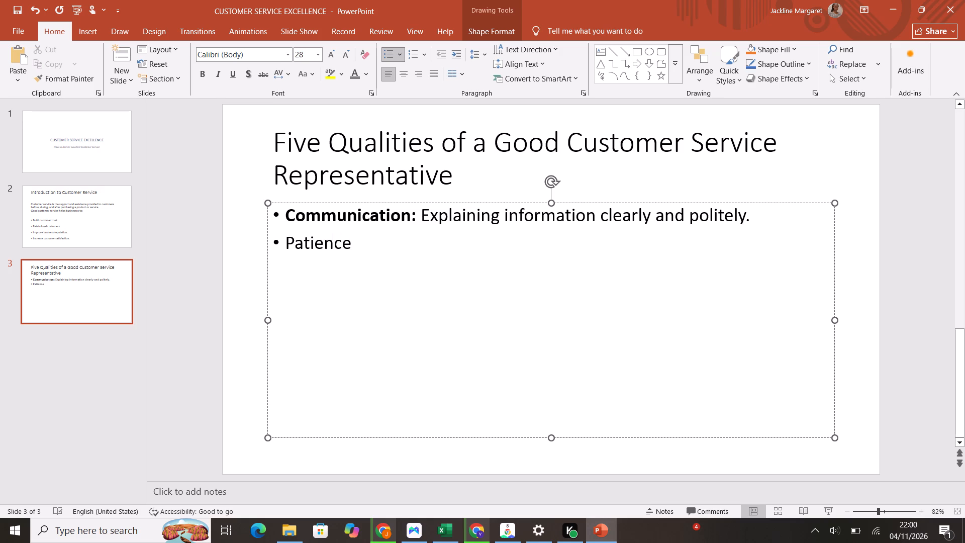
pyautogui.hotkey('shift', ':')
pyautogui.press('space')
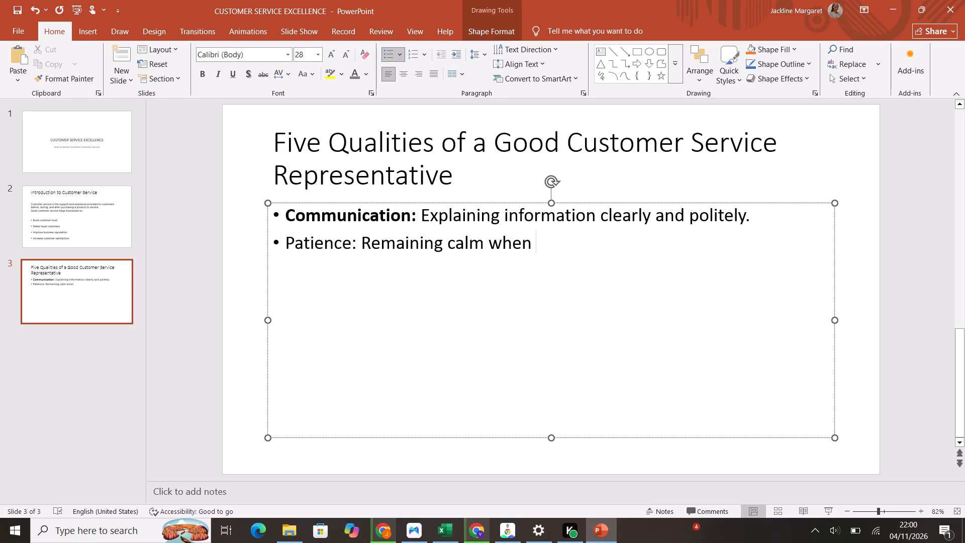
pyautogui.write('dealing with difficult')
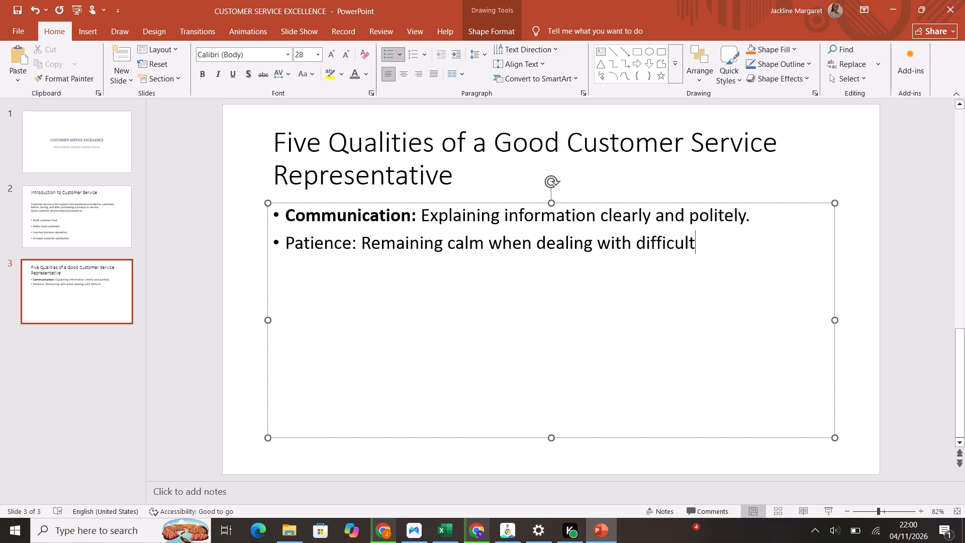
pyautogui.press('space')
pyautogui.write('customers')
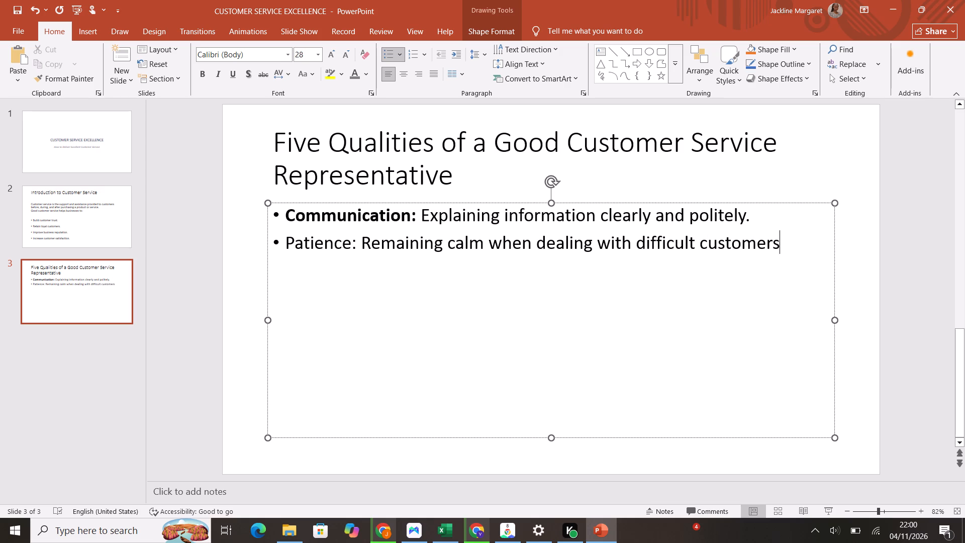
pyautogui.press('.')
# Add a third bullet reading "Empathy: Understanding customer's feelings and concerns.".
pyautogui.press('Return')
pyautogui.press('e')
pyautogui.write('mpathy')
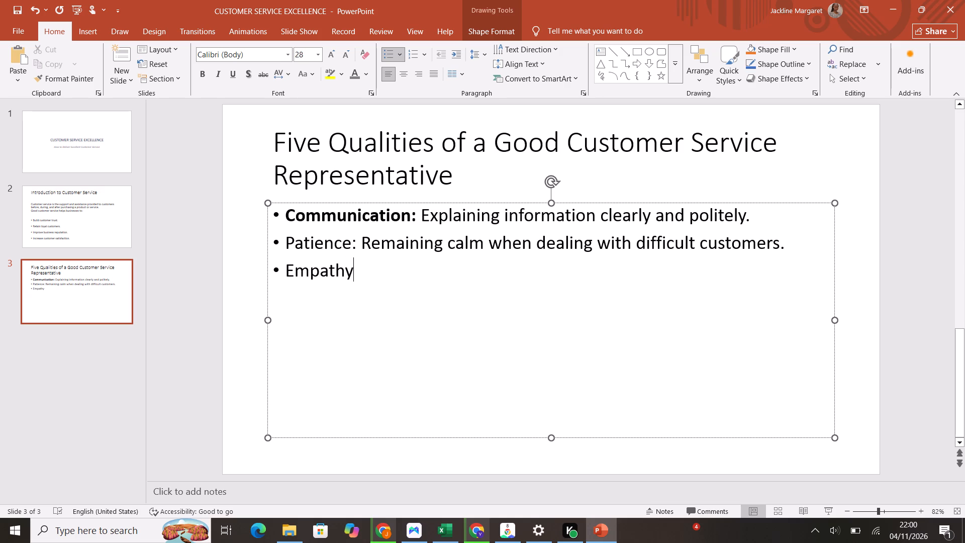
pyautogui.write(':')
pyautogui.press('space')
pyautogui.write('nderstanding')
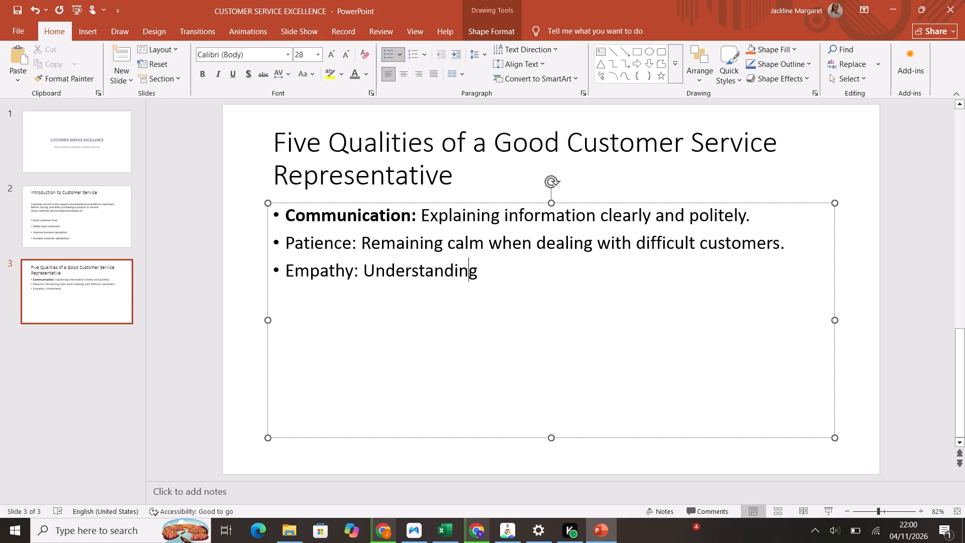
pyautogui.press('space')
pyautogui.write("customer's feelings")
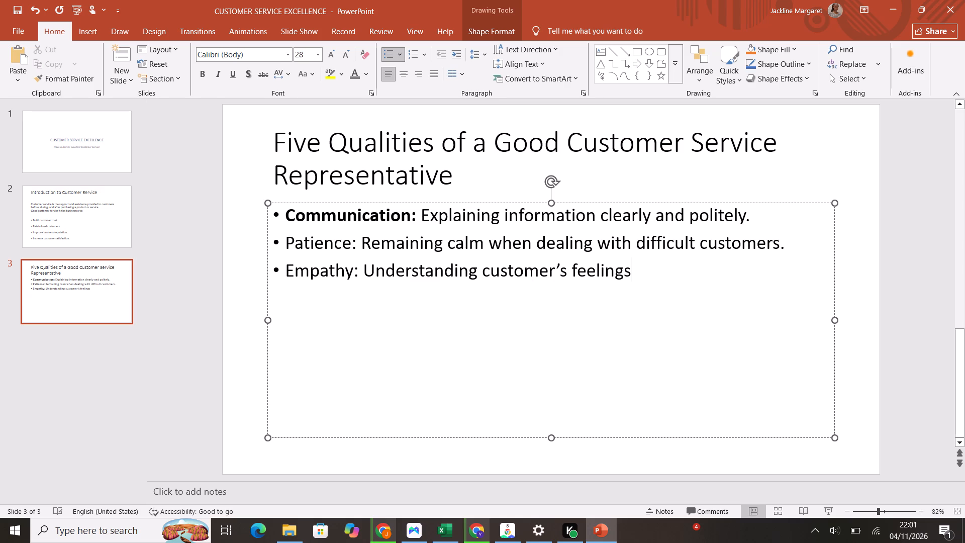
pyautogui.press('space')
pyautogui.write('and concerns')
pyautogui.press('.')
# Add a fourth bullet reading "Problem-solving: Finding effective solutions to customer issues.".
pyautogui.press('Return')
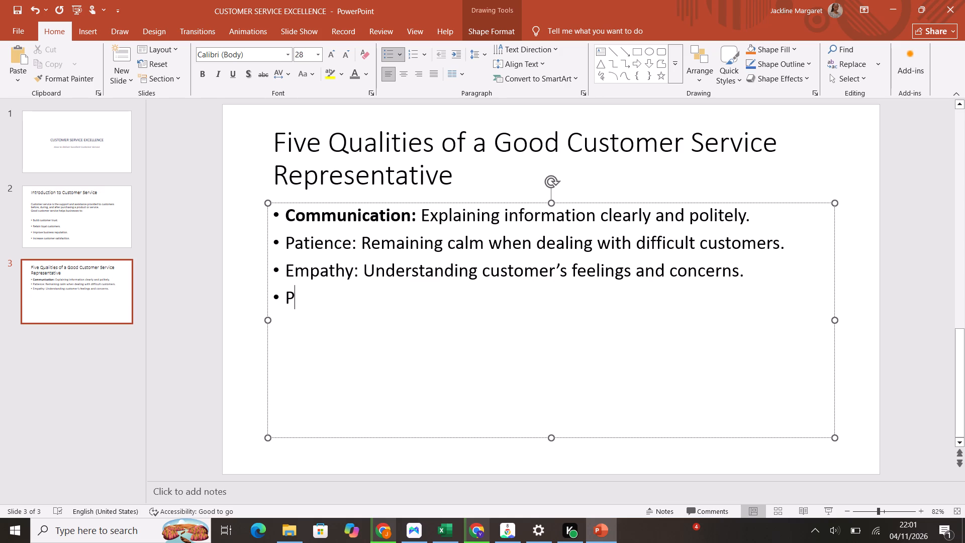
pyautogui.press('r')
pyautogui.write('oblem-sol')
pyautogui.write('ving')
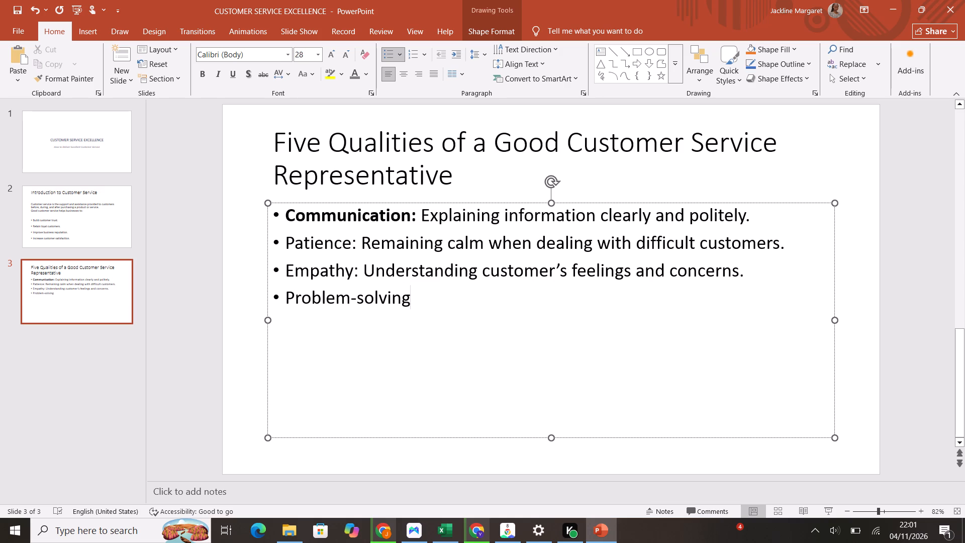
pyautogui.write(':')
pyautogui.press('space')
pyautogui.press('s')
pyautogui.press('BackSpace')
pyautogui.press('BackSpace')
pyautogui.write('ding effective')
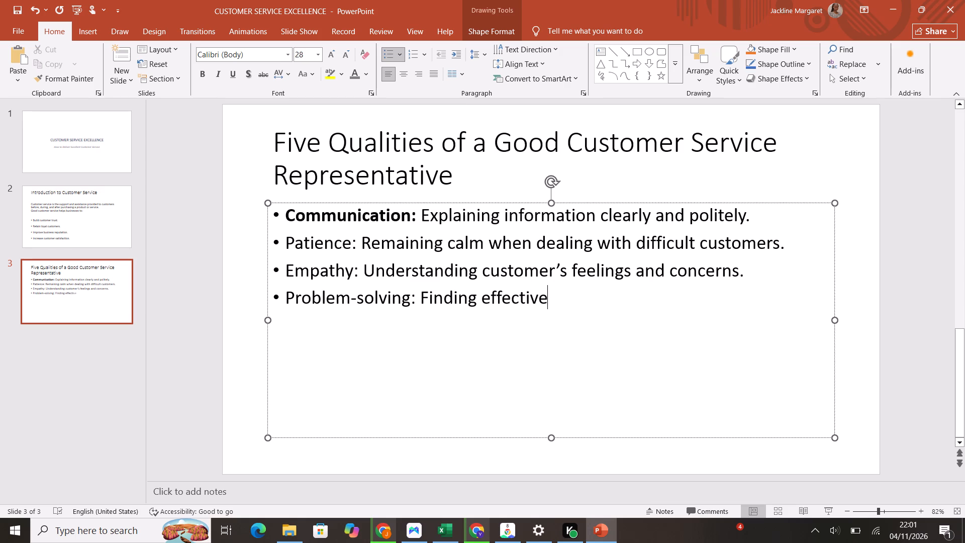
pyautogui.press('space')
pyautogui.write('solutions')
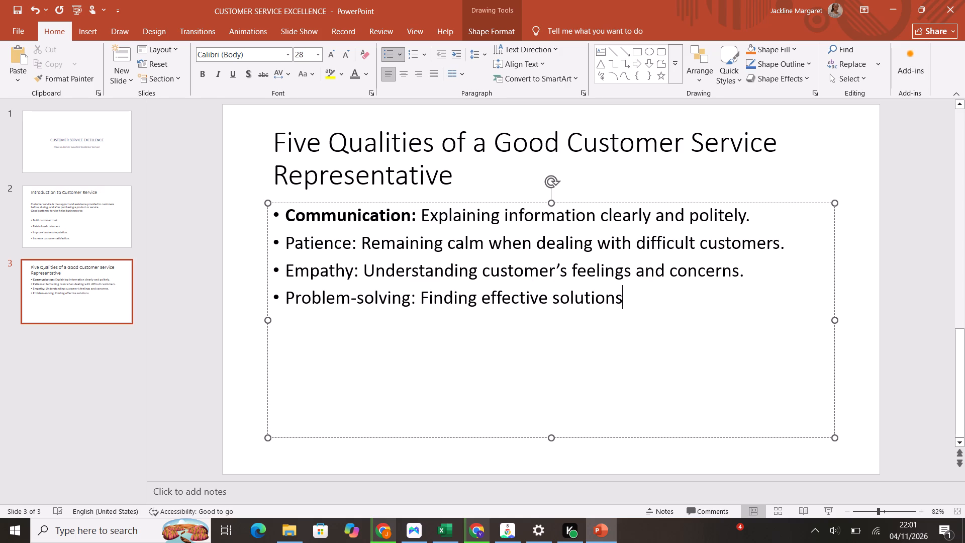
pyautogui.press('space')
pyautogui.write('to')
pyautogui.press('space')
pyautogui.write('customer issues')
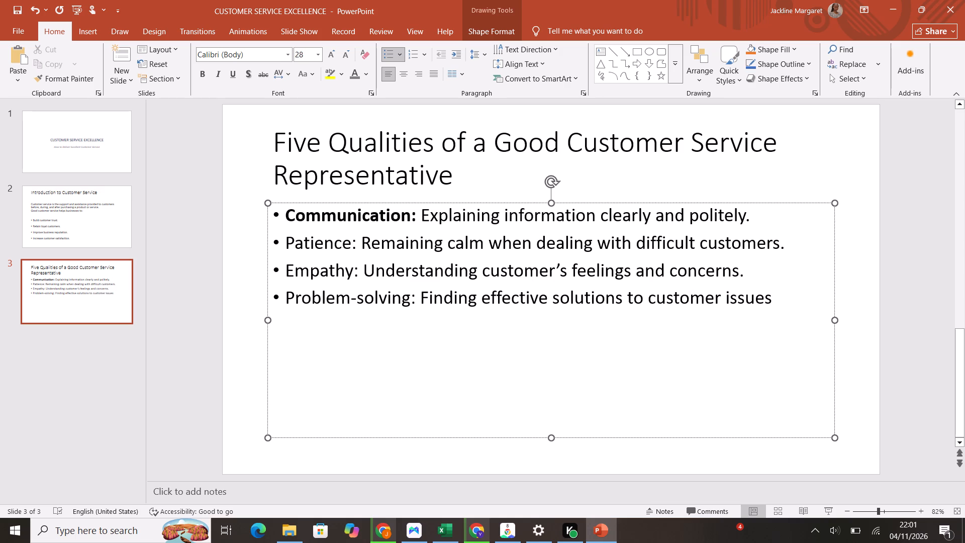
pyautogui.press('.')
# Add a fifth bullet reading "Professionalism: Treating every customer with respect.".
pyautogui.press('Return')
pyautogui.write('rofe')
pyautogui.write('ssionalism')
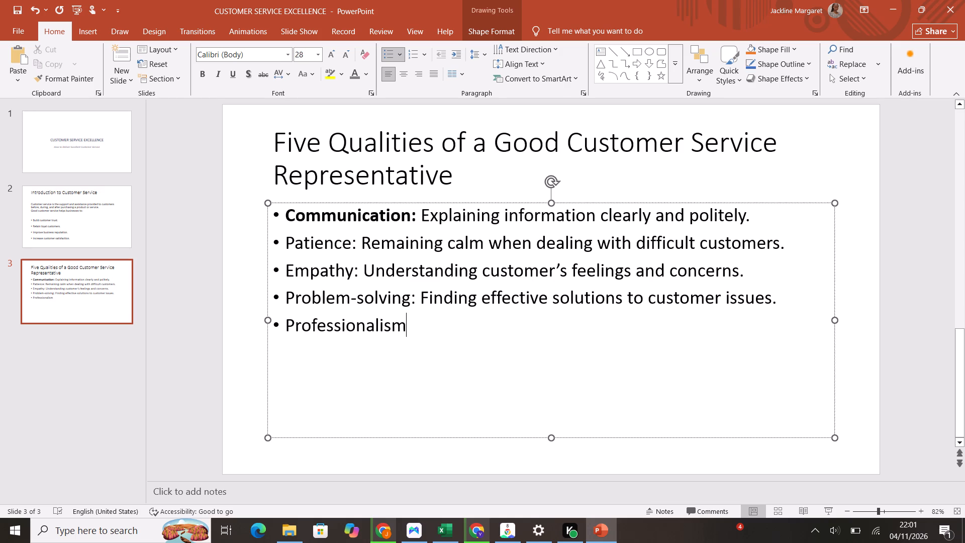
pyautogui.write(':')
pyautogui.press('space')
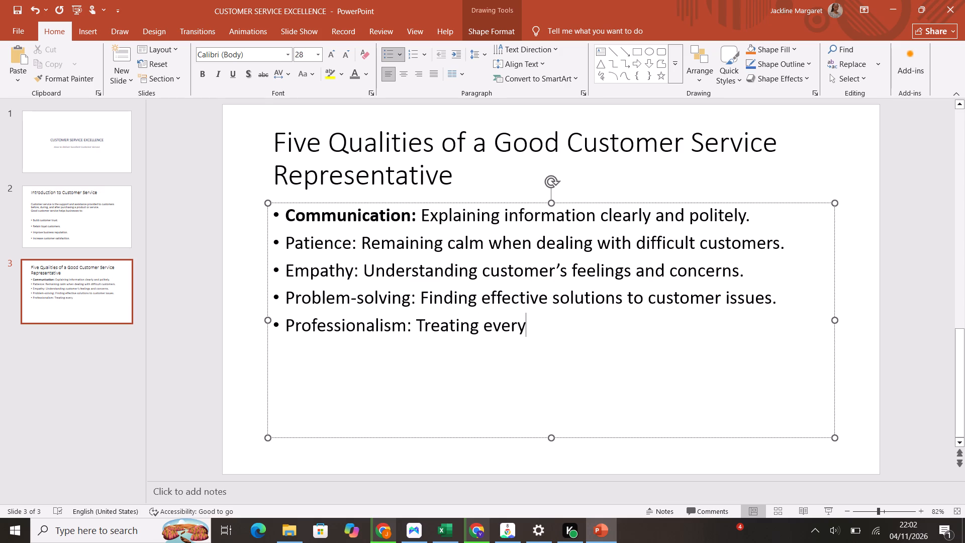
pyautogui.press('space')
pyautogui.write('customer with resp')
pyautogui.write('ect')
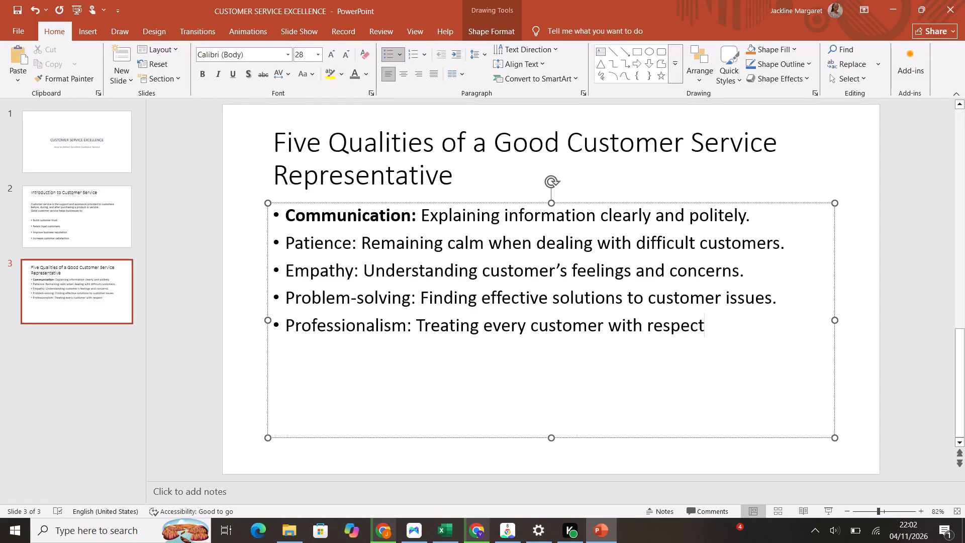
pyautogui.press('.')
# Make the slide 3 title "Five Qualities of a Good Customer Service Representative" bold at font size 28.
pyautogui.moveTo(270, 139); pyautogui.dragTo(438, 152)
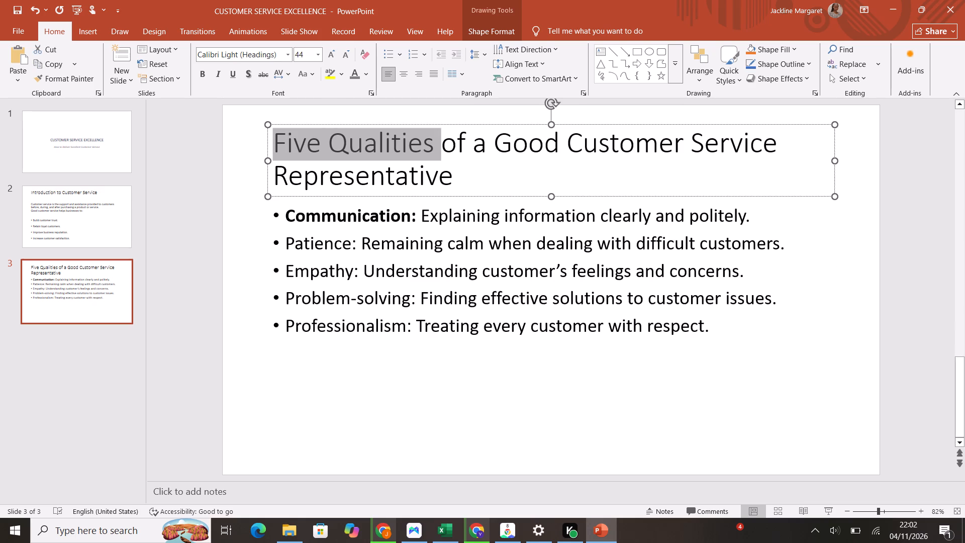
pyautogui.moveTo(438, 152); pyautogui.dragTo(457, 184)
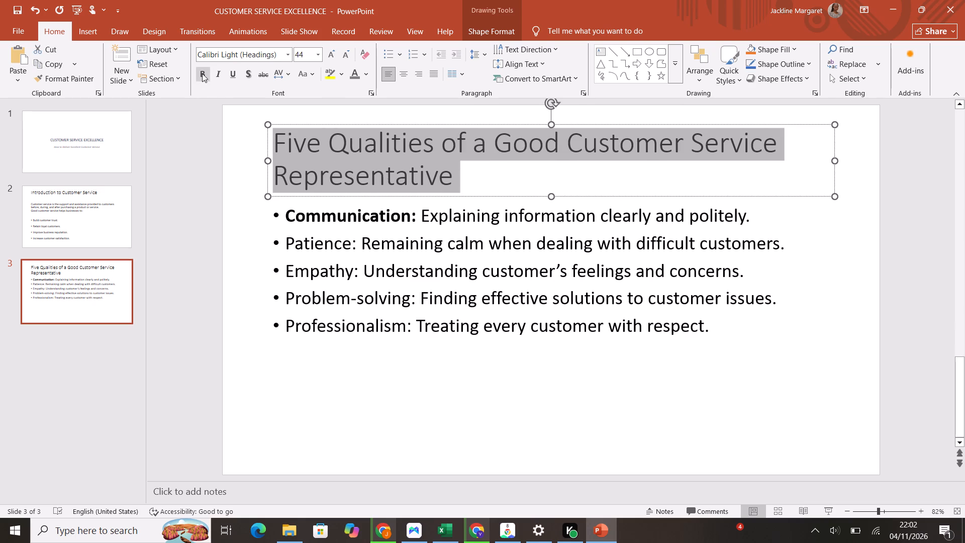
pyautogui.click(202, 73)
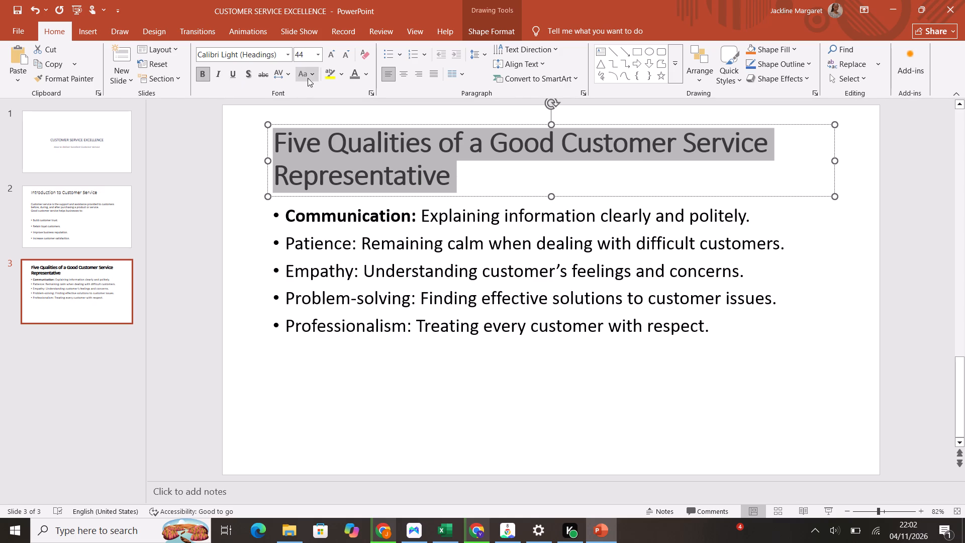
pyautogui.click(317, 57)
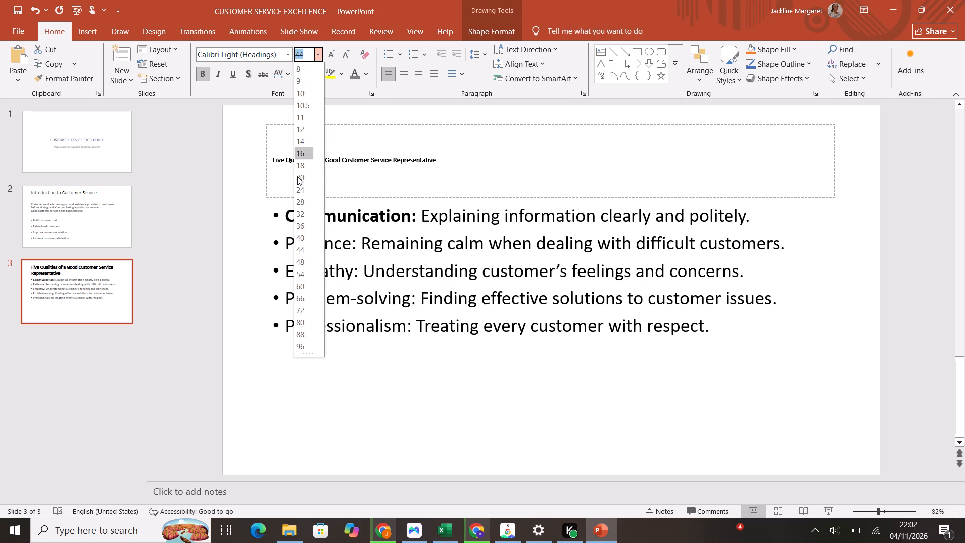
pyautogui.click(300, 199)
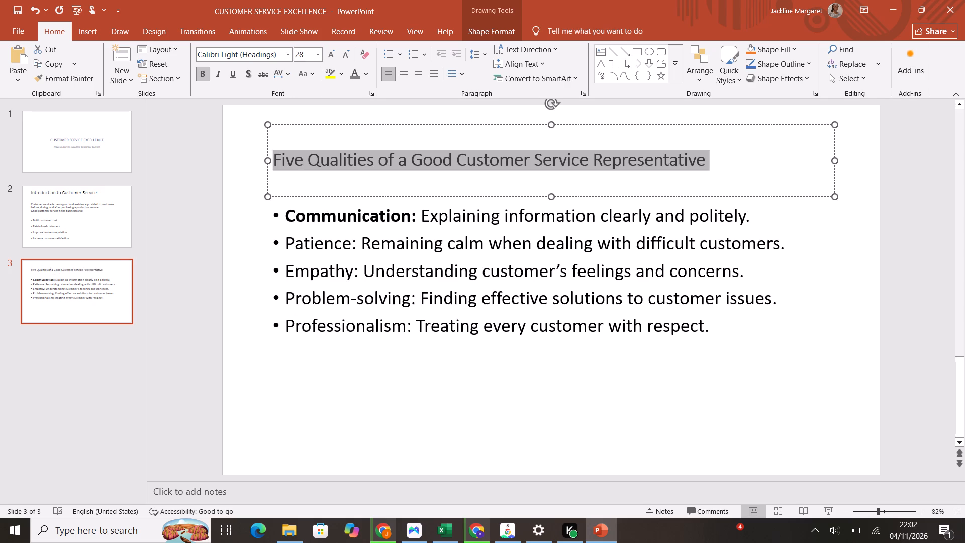
pyautogui.click(206, 75)
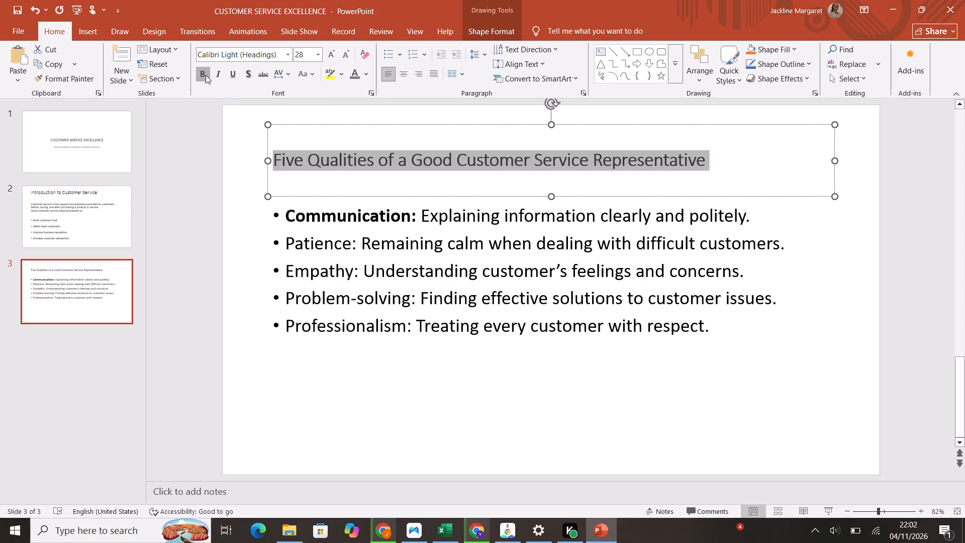
pyautogui.click(206, 75)
# Set the font size of all five bullets on slide 3 to 20.
pyautogui.moveTo(270, 218); pyautogui.dragTo(715, 340)
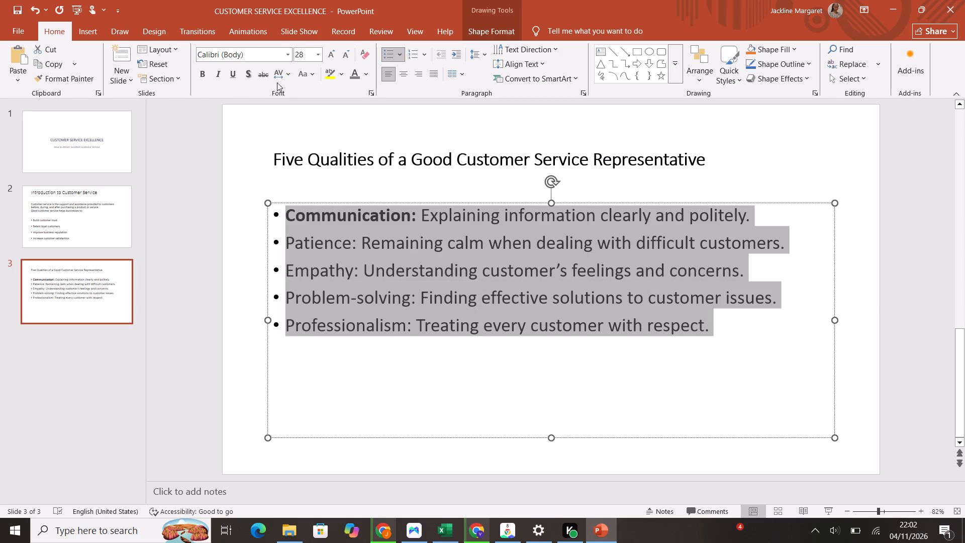
pyautogui.click(318, 54)
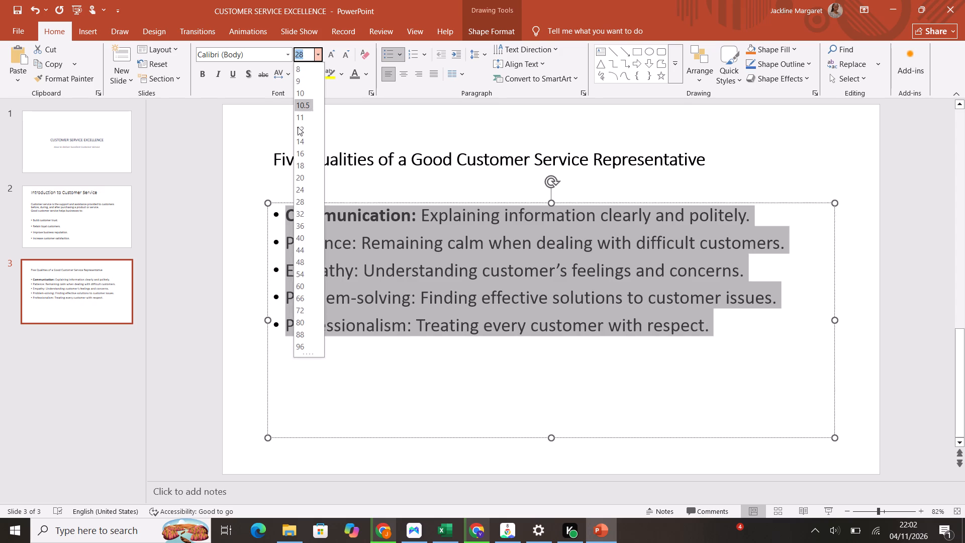
pyautogui.click(300, 176)
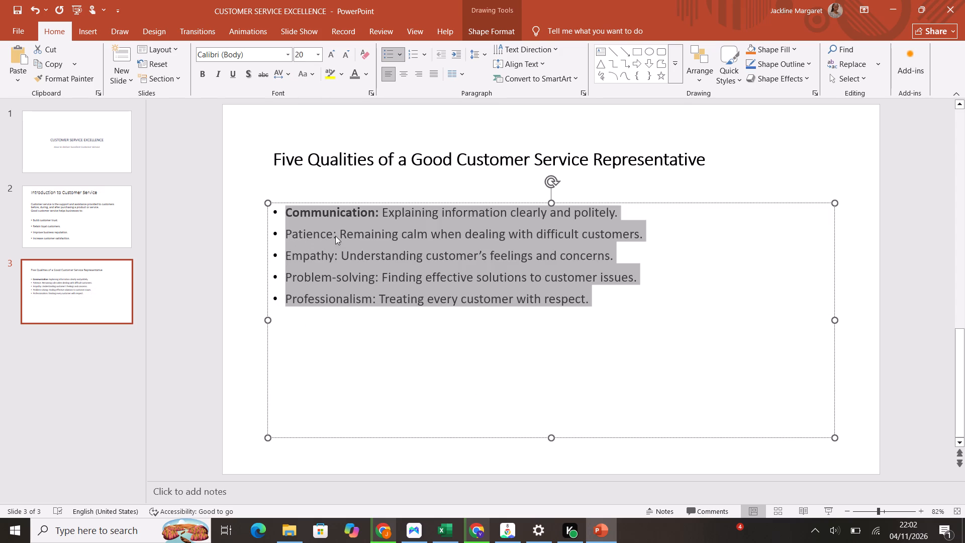
pyautogui.click(331, 335)
# Make the labels "Patience:", "Empathy:", "Problem-solving:" and "Professionalism:" bold in their bullets.
pyautogui.moveTo(284, 236); pyautogui.dragTo(337, 233)
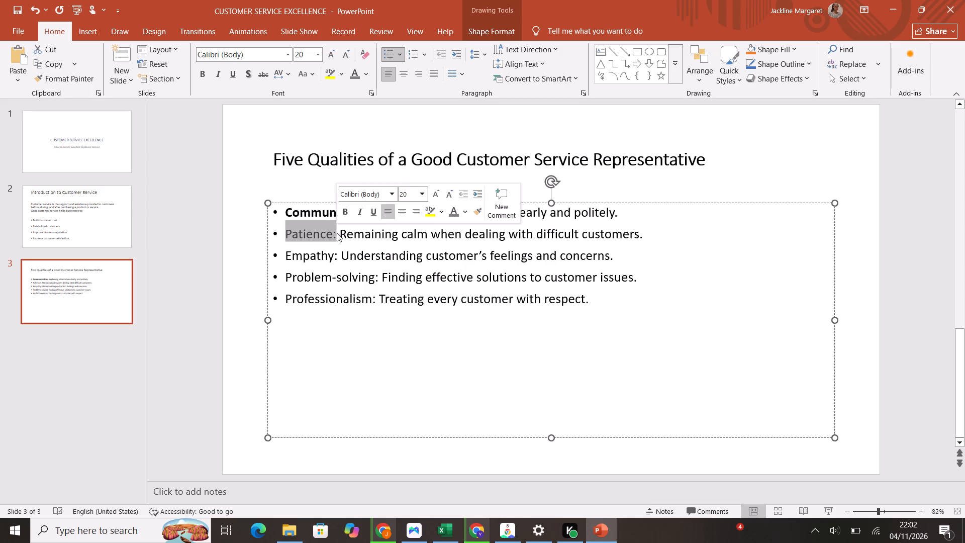
pyautogui.click(199, 72)
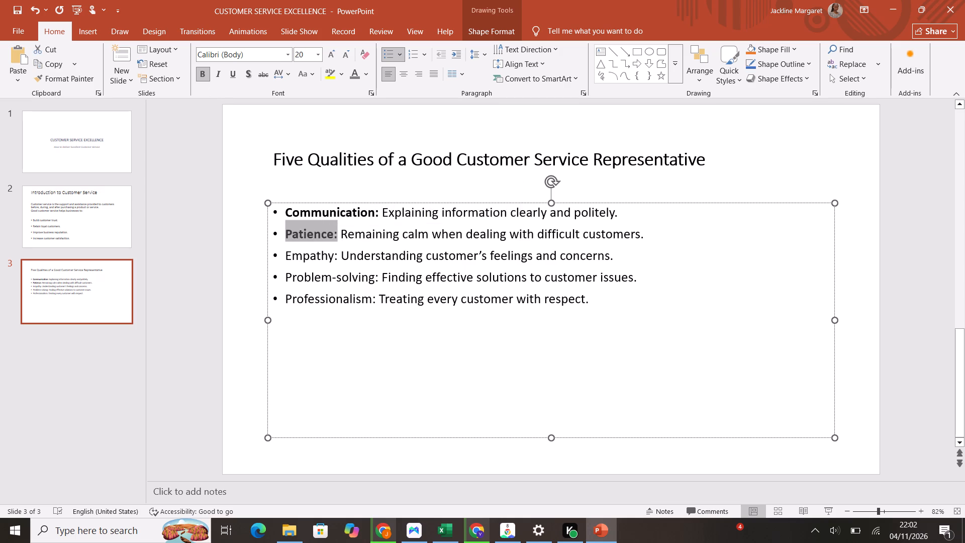
pyautogui.moveTo(285, 254); pyautogui.dragTo(336, 260)
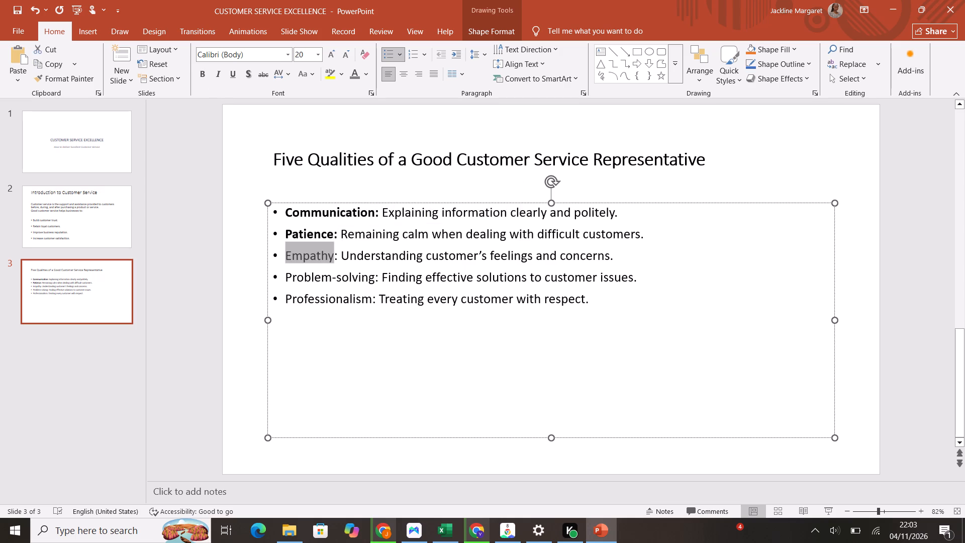
pyautogui.moveTo(336, 260); pyautogui.dragTo(337, 260)
pyautogui.click(203, 75)
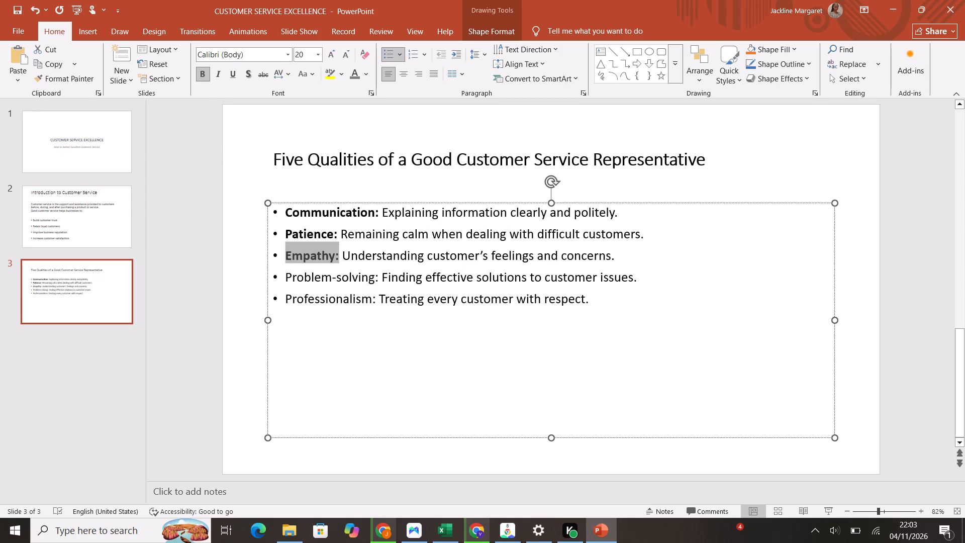
pyautogui.moveTo(284, 277); pyautogui.dragTo(379, 282)
pyautogui.click(205, 72)
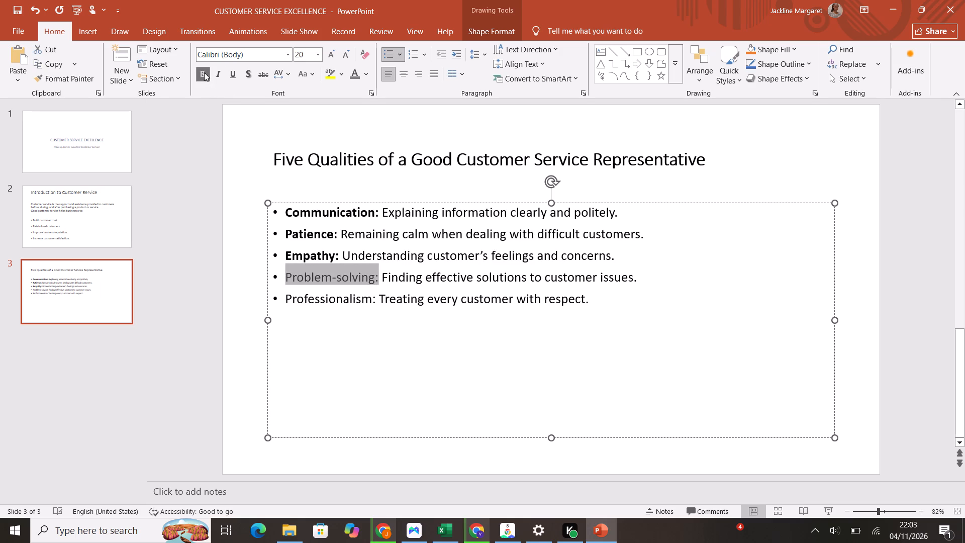
pyautogui.moveTo(283, 296); pyautogui.dragTo(374, 301)
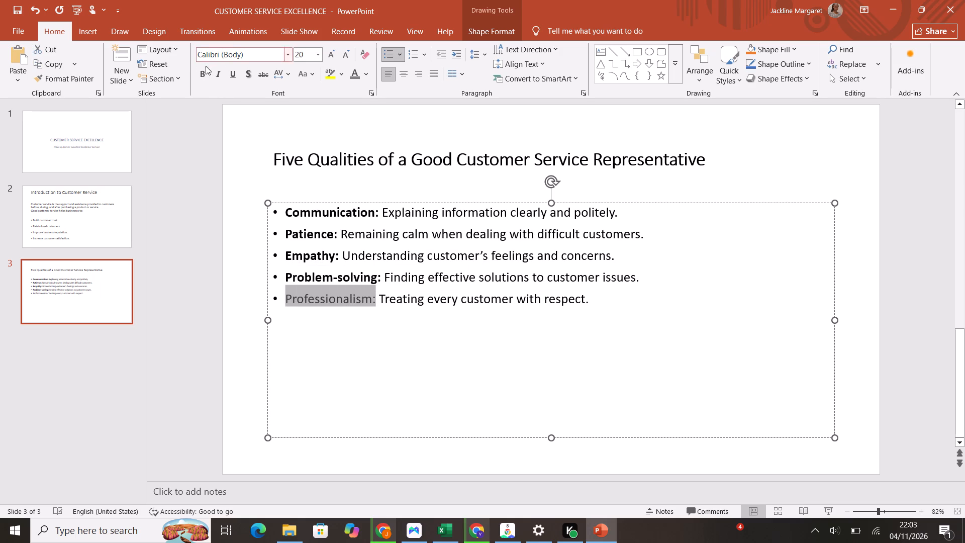
pyautogui.click(205, 72)
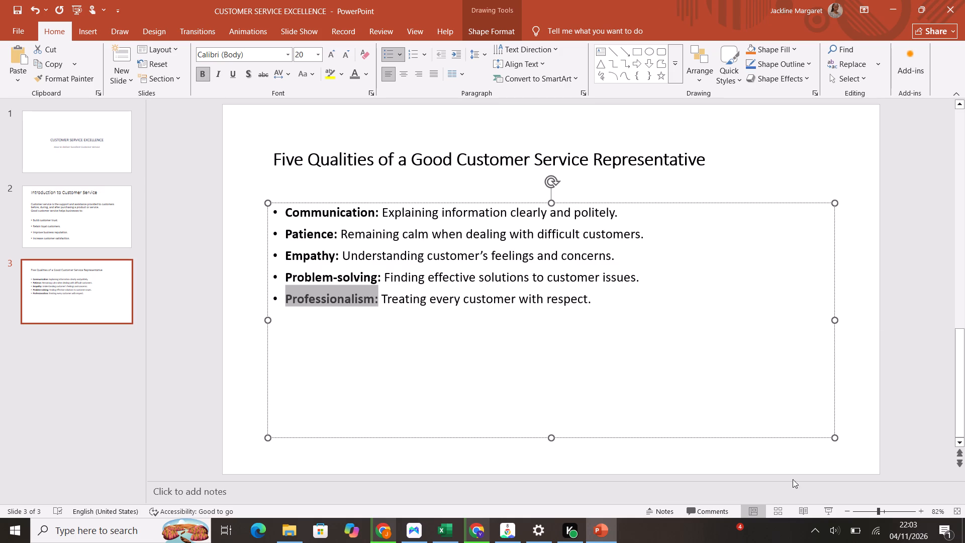
pyautogui.click(641, 299)
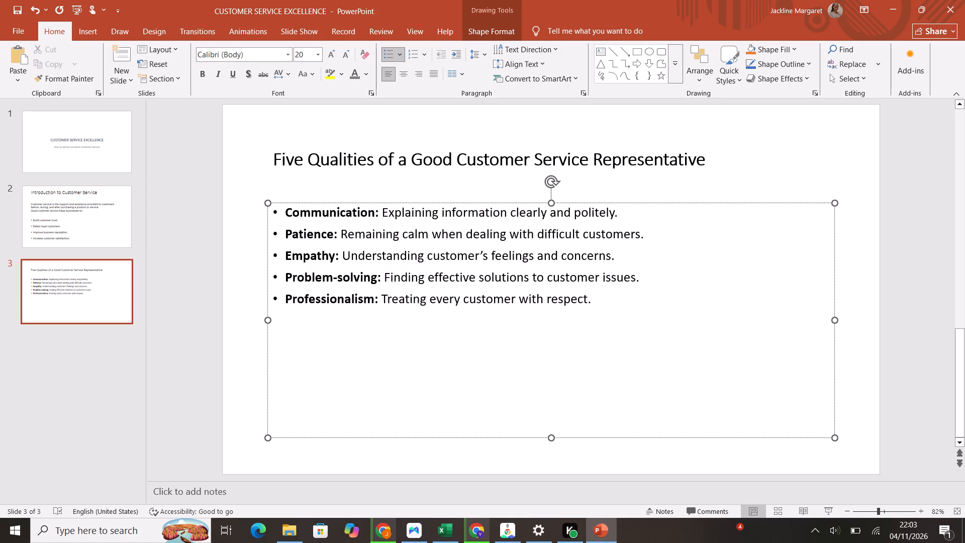
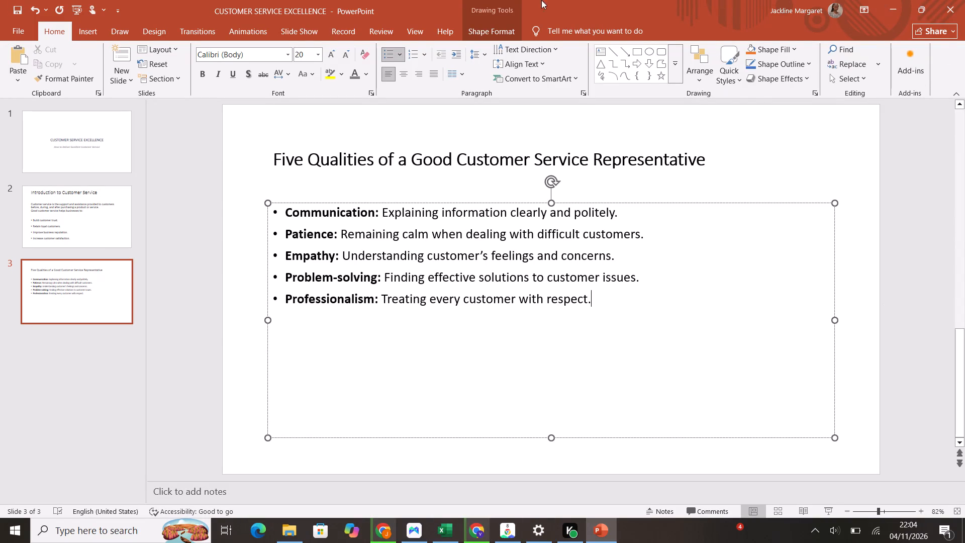
# Add a fourth slide with the Title and Content layout after the five qualities slide.
pyautogui.click(126, 76)
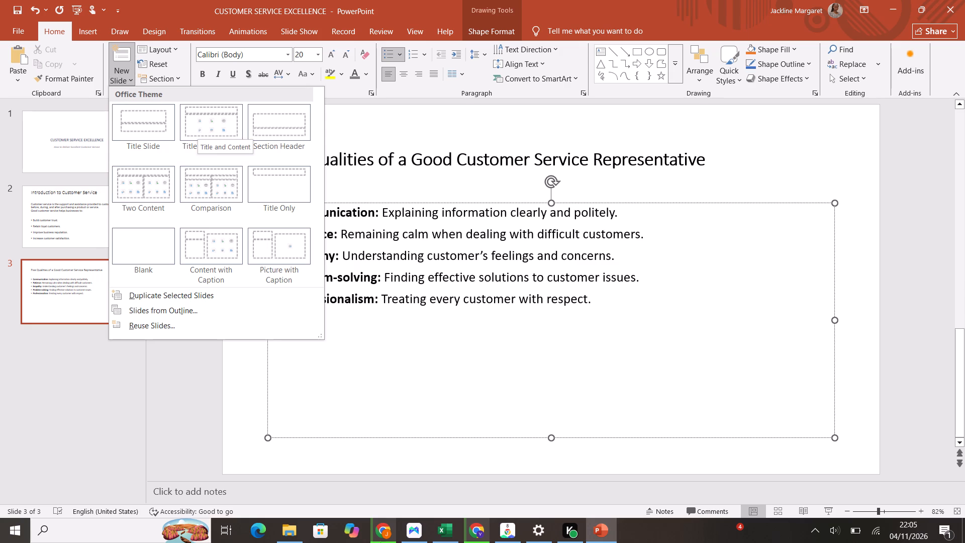
pyautogui.click(468, 387)
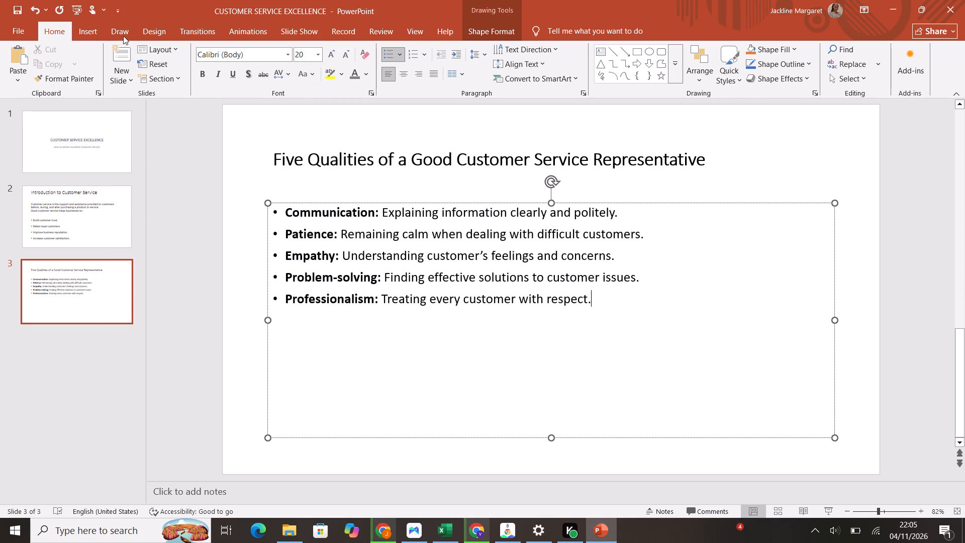
pyautogui.click(131, 80)
pyautogui.click(196, 115)
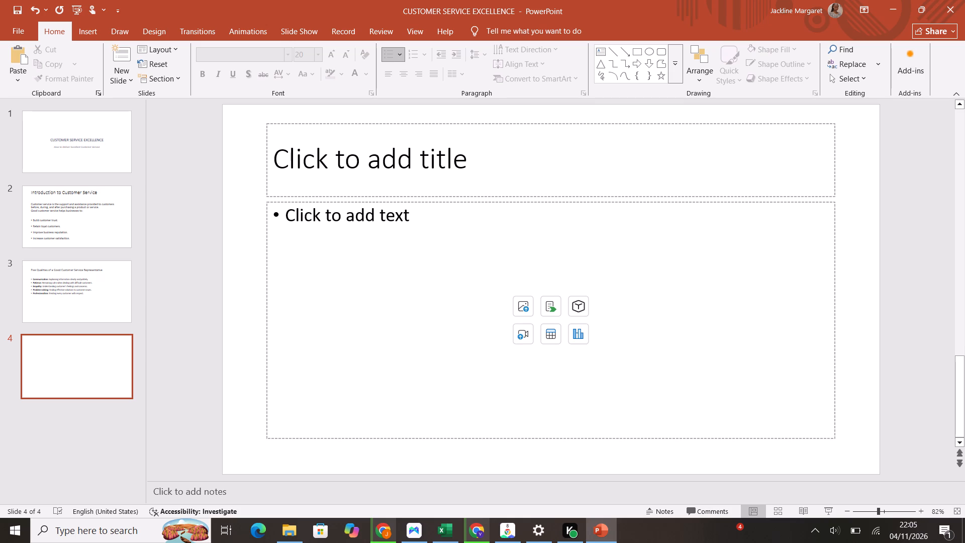
# Enter "How to Handle Customer Complaints" as the title of slide 4.
pyautogui.click(321, 183)
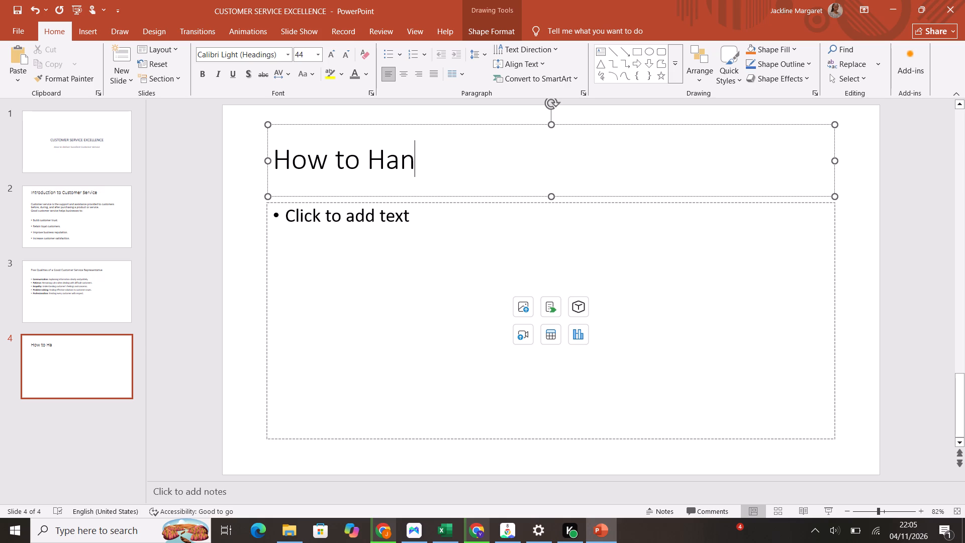
pyautogui.write('ustomer')
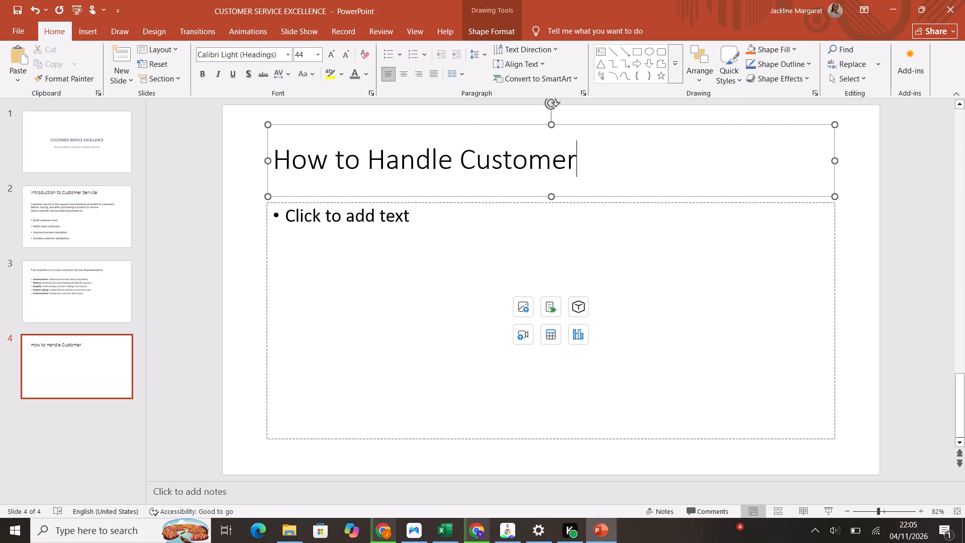
pyautogui.press('space')
pyautogui.write('omplaints')
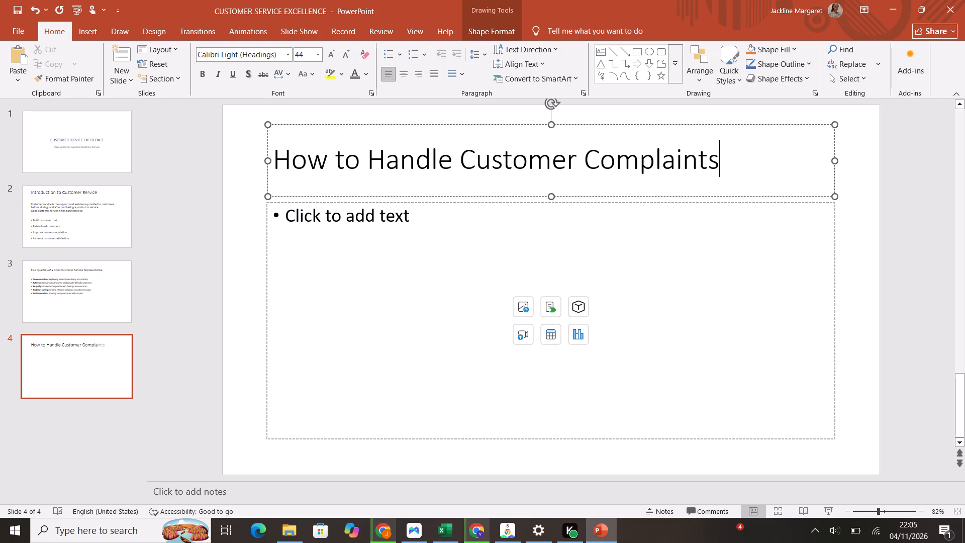
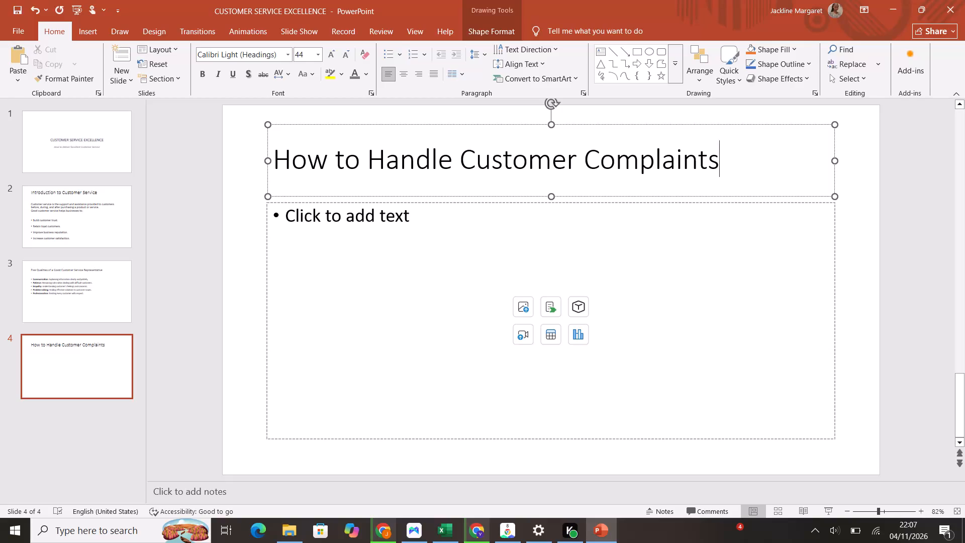
# Enter "Listen carefully: Allow the customer to explain the problem" as the first point in slide 4's content area.
pyautogui.click(358, 222)
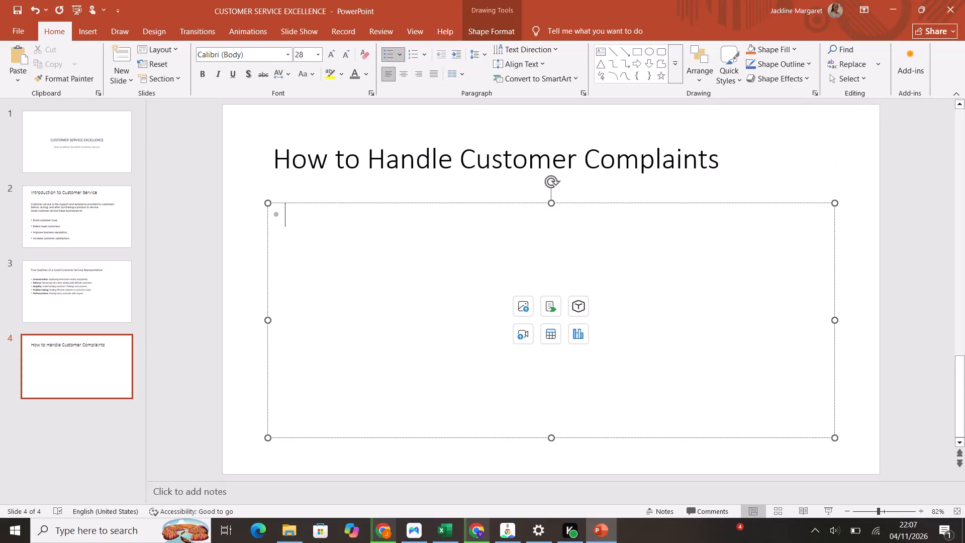
pyautogui.press('l')
pyautogui.write('iste')
pyautogui.write('n carefully')
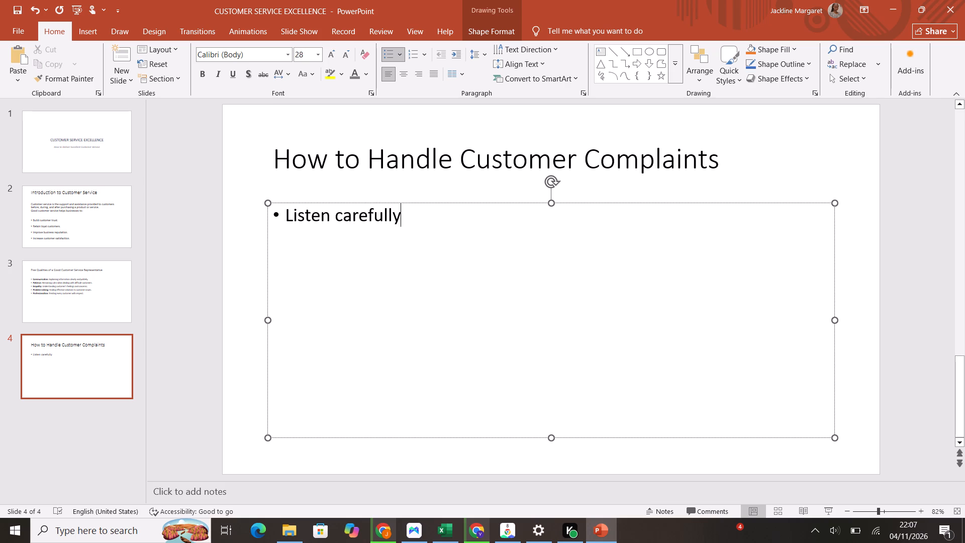
pyautogui.hotkey('shift', ':')
pyautogui.press('space')
pyautogui.write('llow')
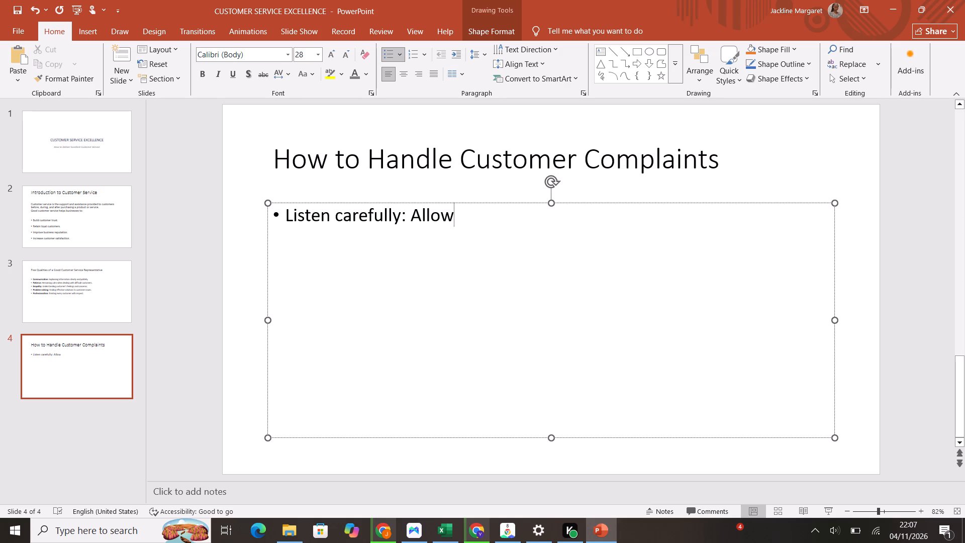
pyautogui.press('space')
pyautogui.write('the c')
pyautogui.write('ustomer')
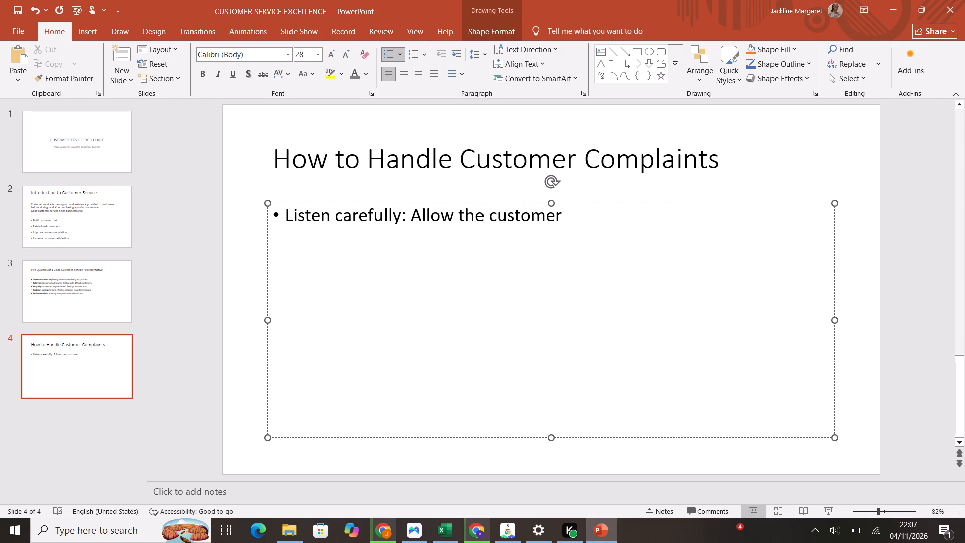
pyautogui.press('space')
pyautogui.write('to explain')
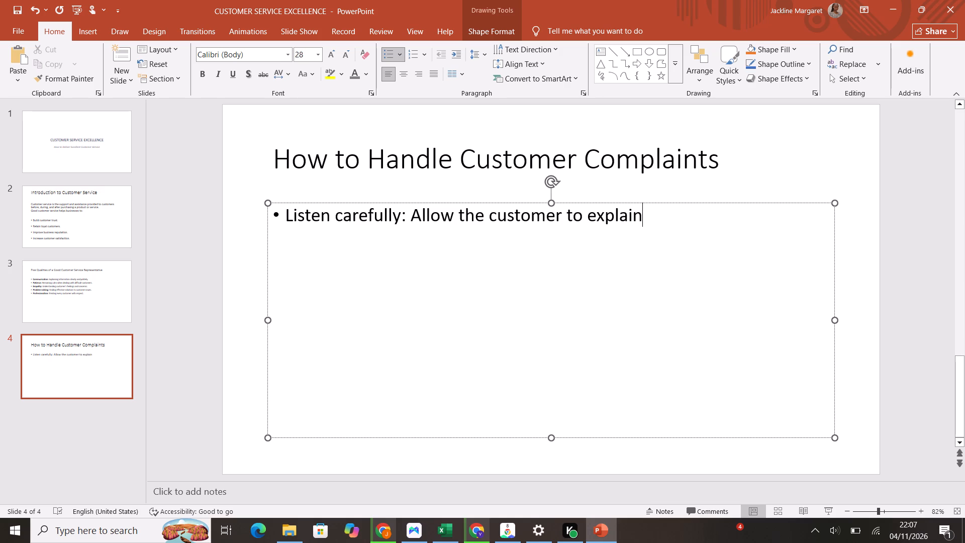
pyautogui.press('space')
pyautogui.write('the problem')
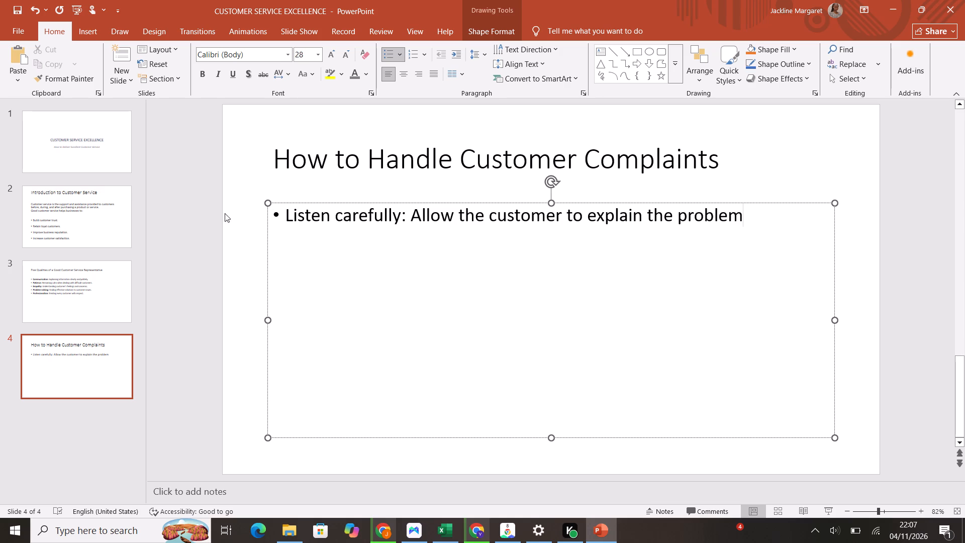
# Change the "Listen carefully" point from a bullet to a numbered list item.
pyautogui.click(282, 215)
pyautogui.click(410, 49)
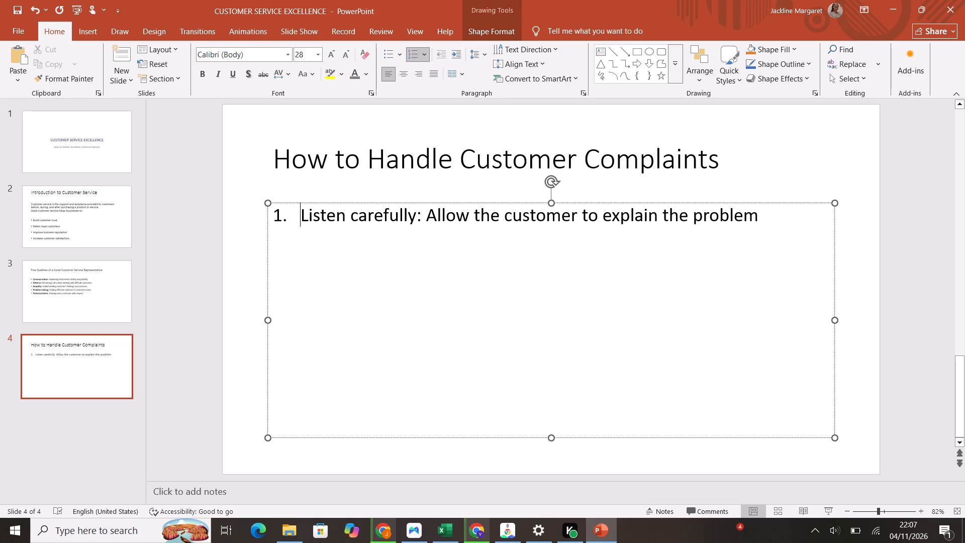
# Add a second numbered point beginning "Stay calm: Remain polite and acknowled" below the "Listen carefully" item.
pyautogui.click(760, 227)
pyautogui.press('Return')
pyautogui.press('s')
pyautogui.write('tay calm')
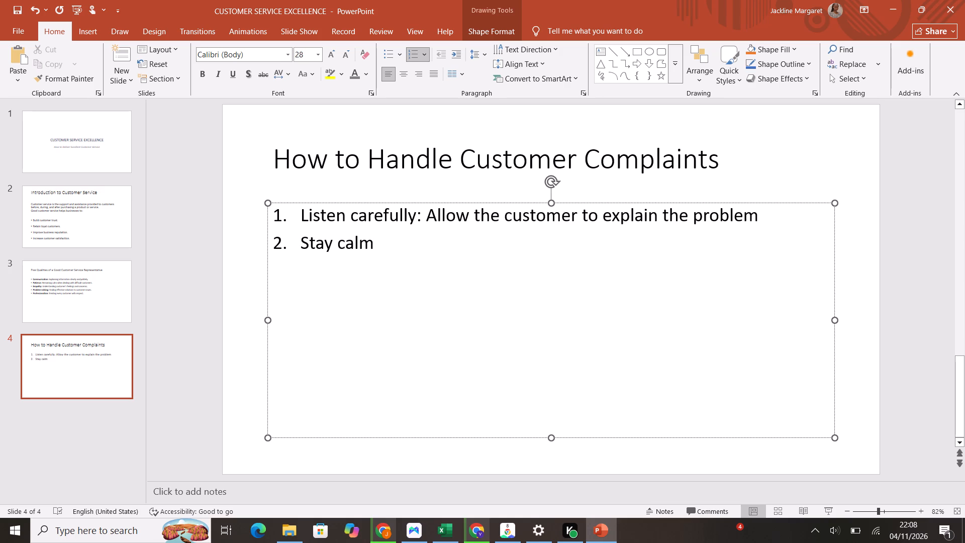
pyautogui.hotkey('shift', ':')
pyautogui.press('space')
pyautogui.press('r')
pyautogui.write('emain')
pyautogui.press('space')
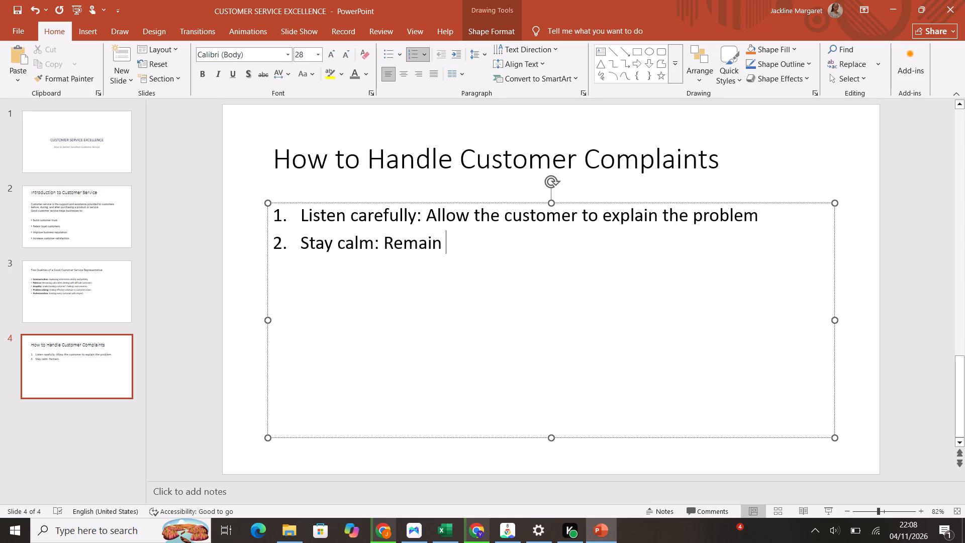
pyautogui.write('polite')
pyautogui.press('space')
pyautogui.write('and')
pyautogui.press('space')
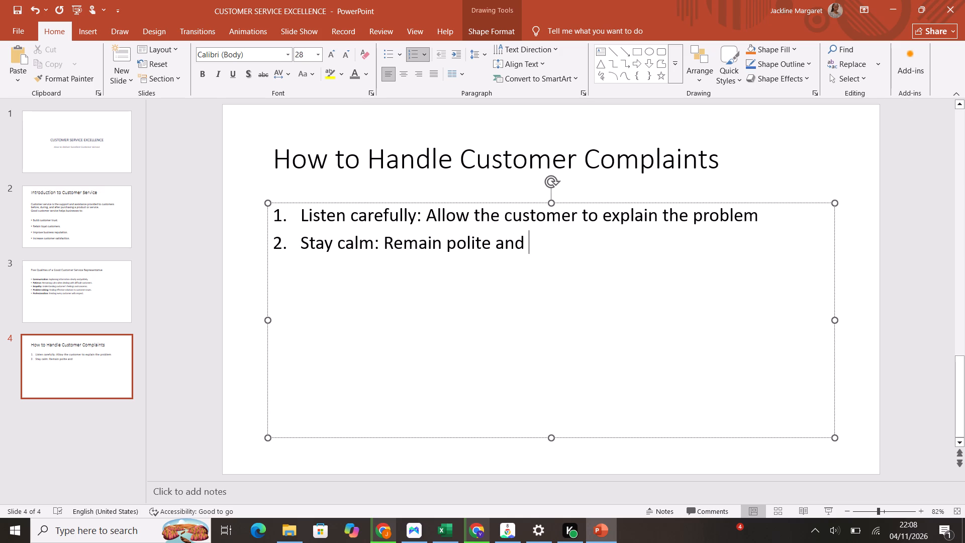
pyautogui.write('ac')
pyautogui.write('know')
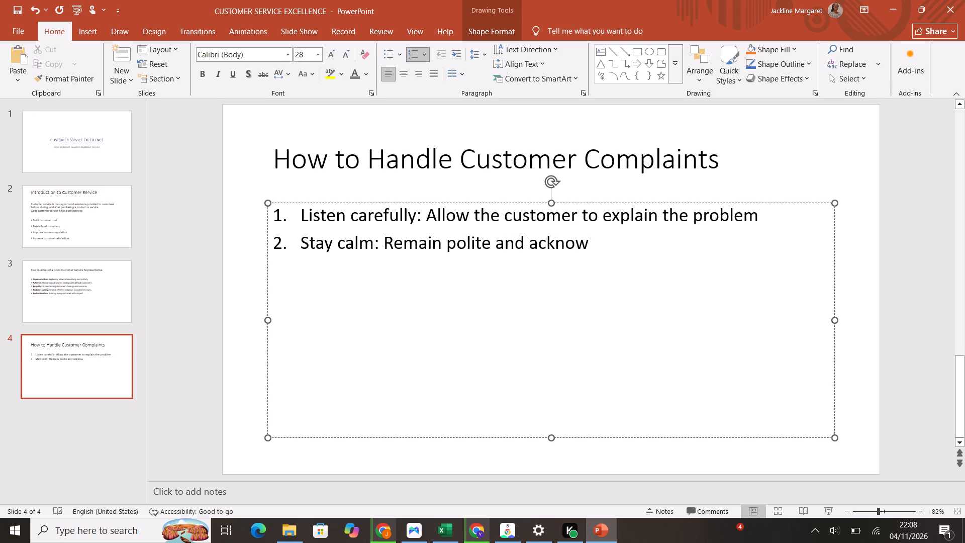
pyautogui.write('led')
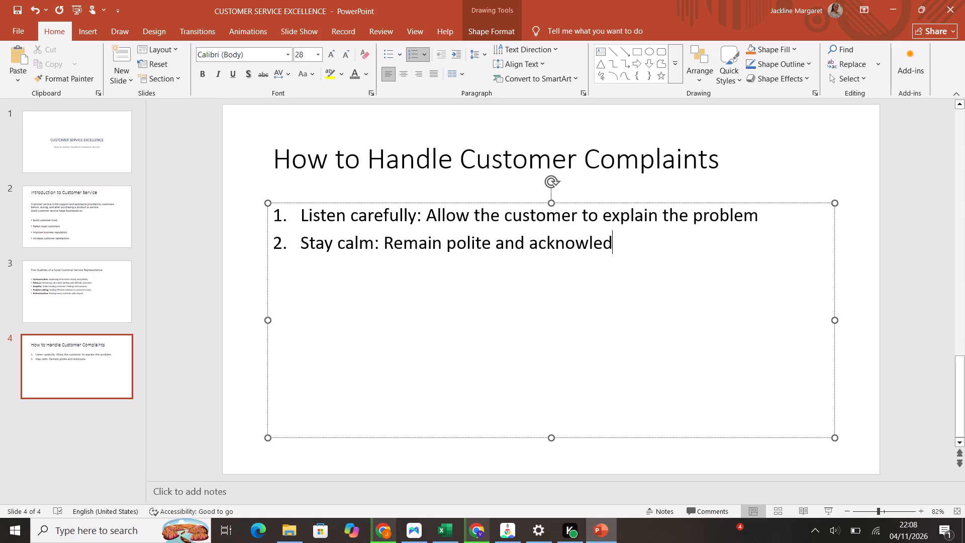
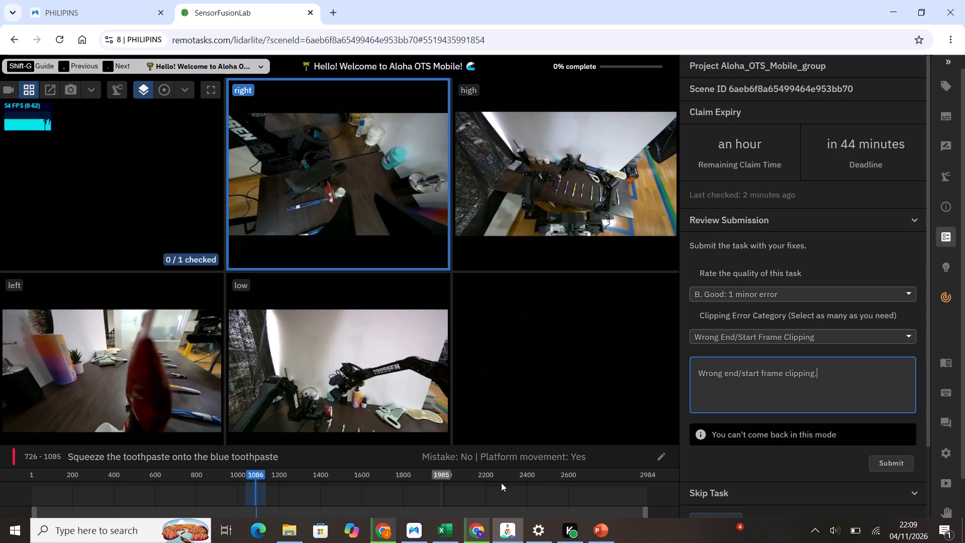
# Switch back to the CUSTOMER SERVICE EXCELLENCE presentation in PowerPoint.
pyautogui.click(597, 526)
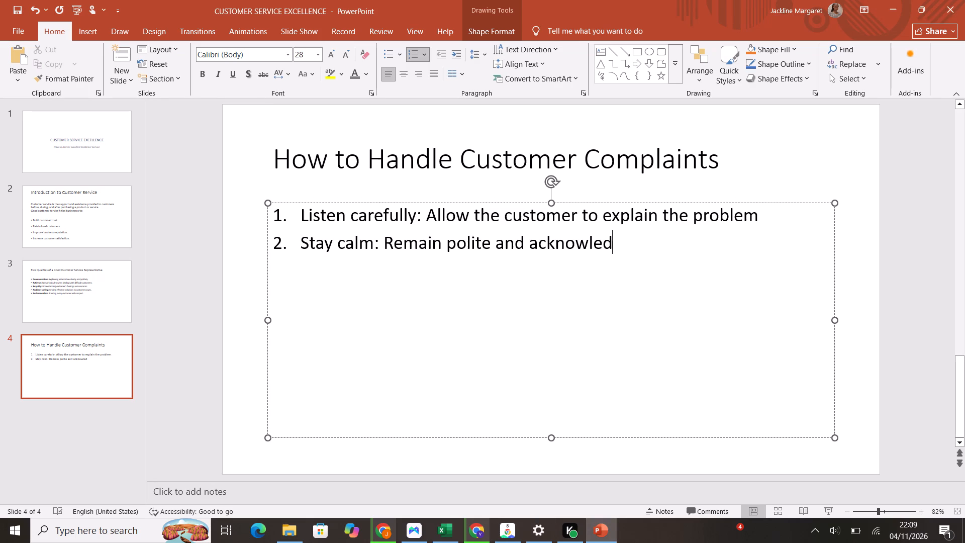
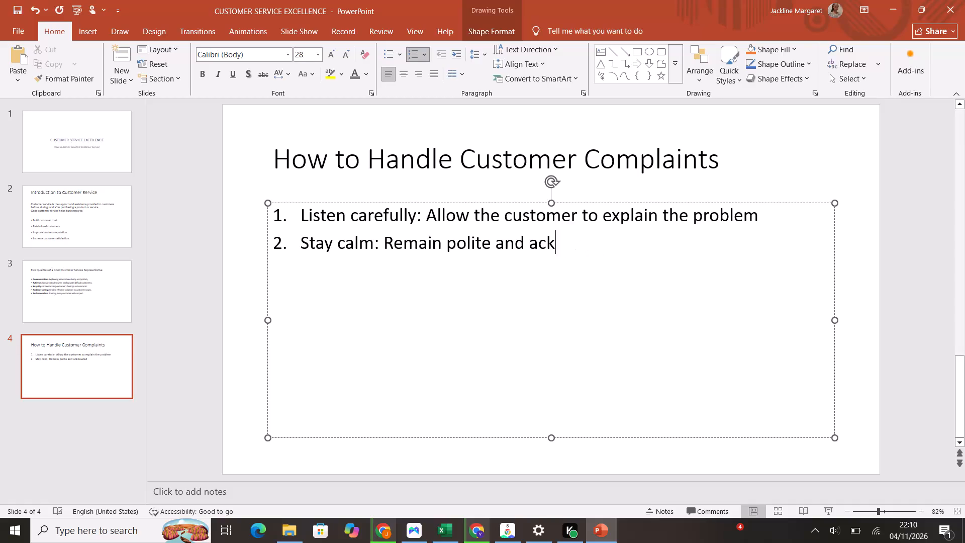
# Complete the second numbered item so it reads "Stay calm: Remain polite and professional.".
pyautogui.press('BackSpace')
pyautogui.press('BackSpace')
pyautogui.press('BackSpace')
pyautogui.write('professiona')
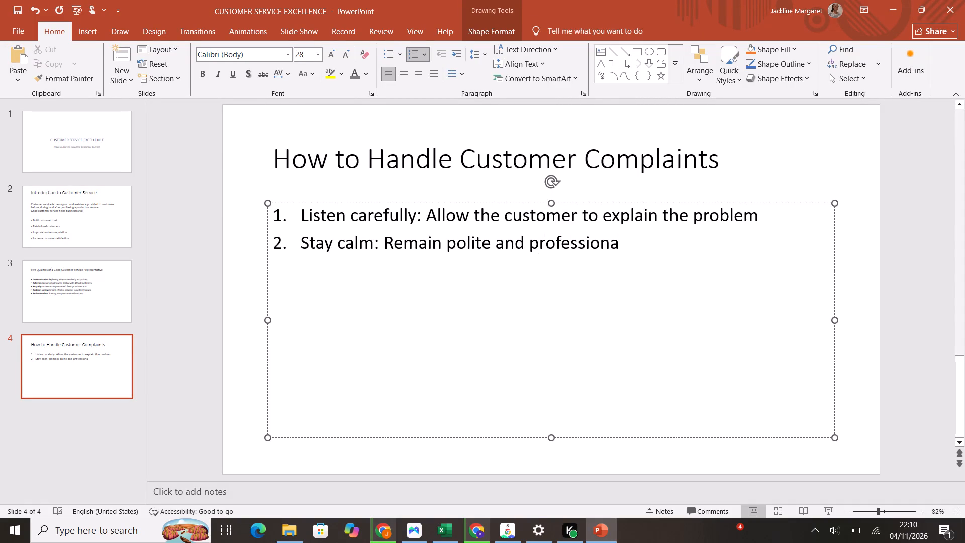
pyautogui.press('l')
pyautogui.press('.')
# Add a third numbered item beginning with "Apologize", using the American spelling, to the complaints slide.
pyautogui.press('Return')
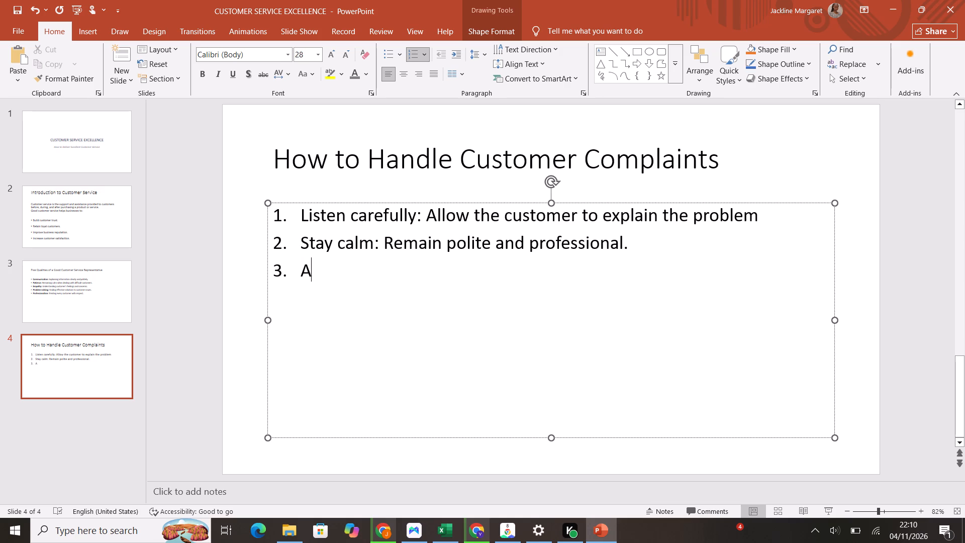
pyautogui.write('pologise')
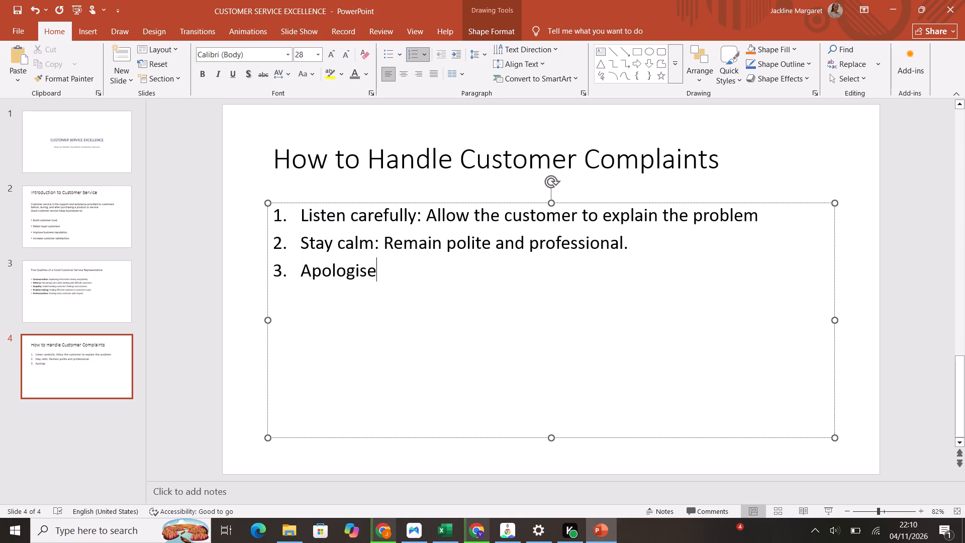
pyautogui.hotkey('shift', ':')
pyautogui.press('BackSpace')
pyautogui.press('BackSpace')
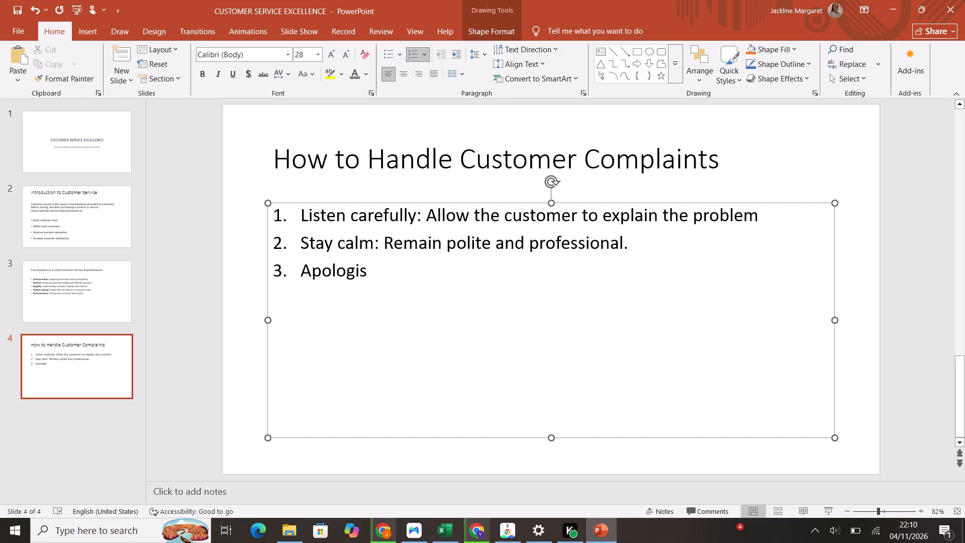
pyautogui.press('BackSpace')
pyautogui.write('ze')
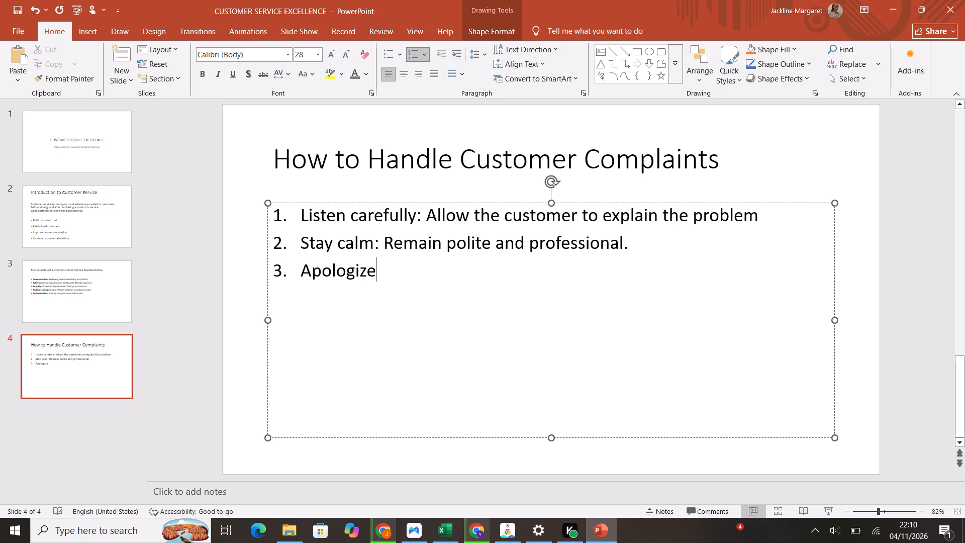
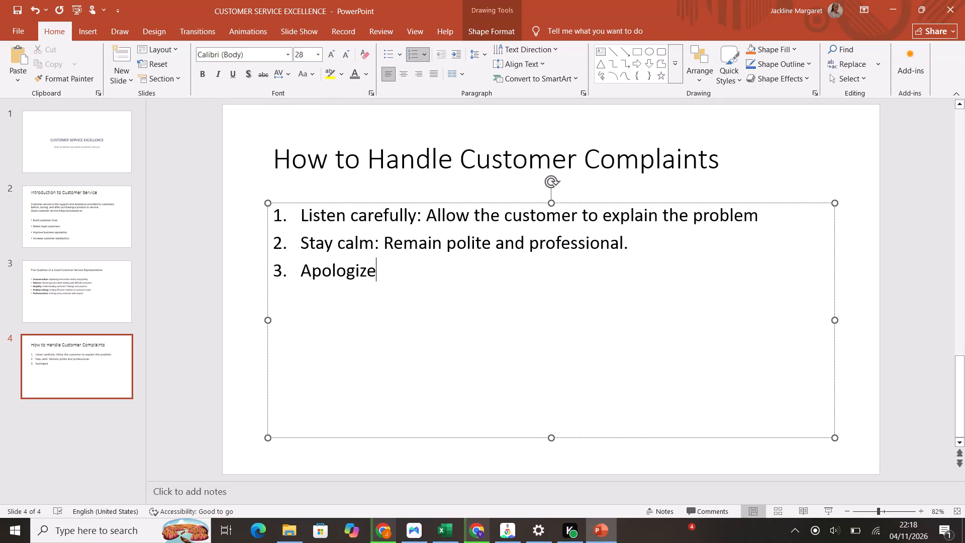
# Complete the third numbered item so it reads "Apologize: Show understanding and acknowledge the inconvenience.".
pyautogui.hotkey('shift', ':')
pyautogui.press('space')
pyautogui.write('how')
pyautogui.press('space')
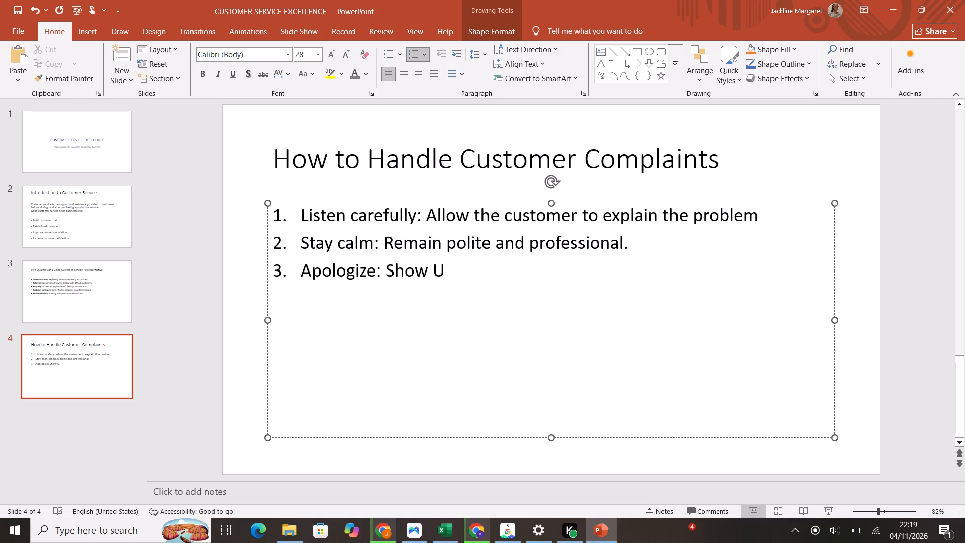
pyautogui.press('BackSpace')
pyautogui.write('understanding and ac')
pyautogui.press('k')
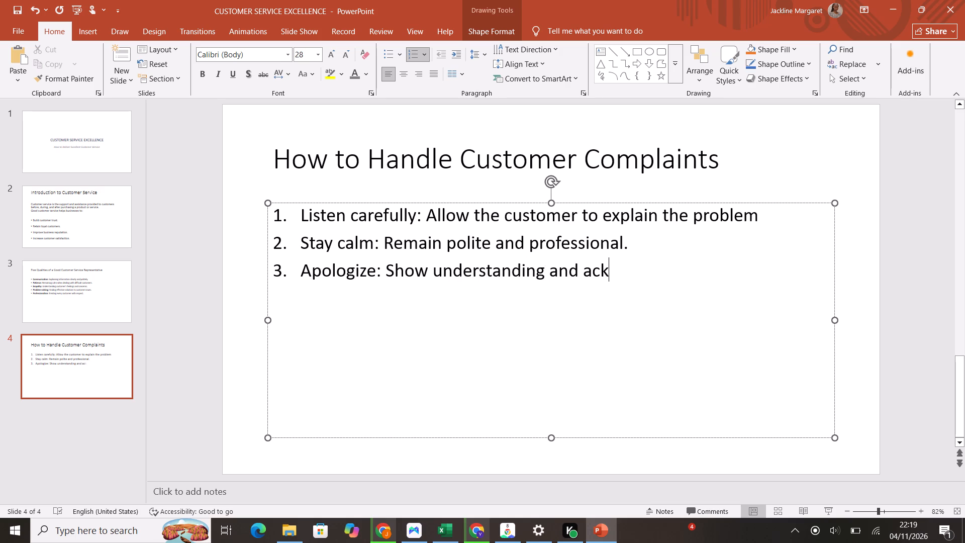
pyautogui.write('now')
pyautogui.write('led')
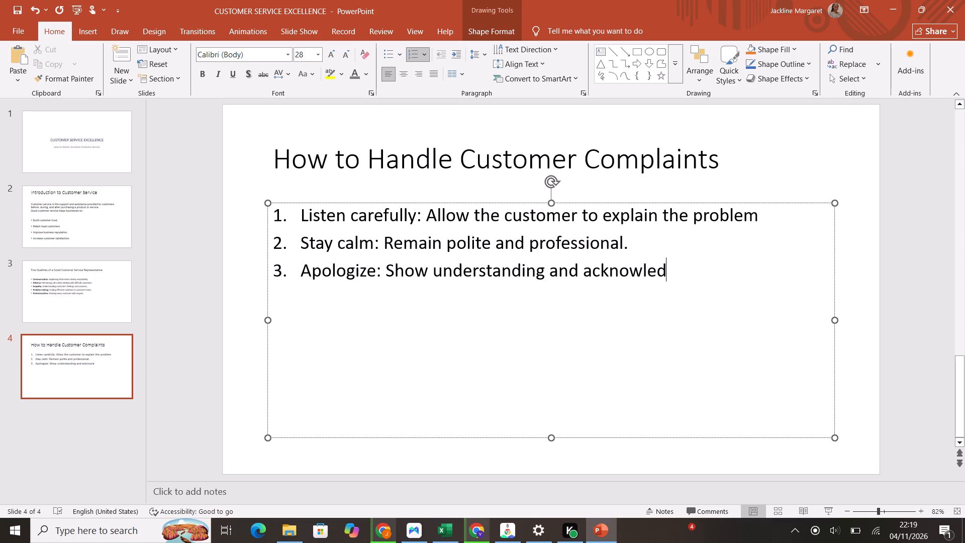
pyautogui.write('ge')
pyautogui.press('space')
pyautogui.write('the in')
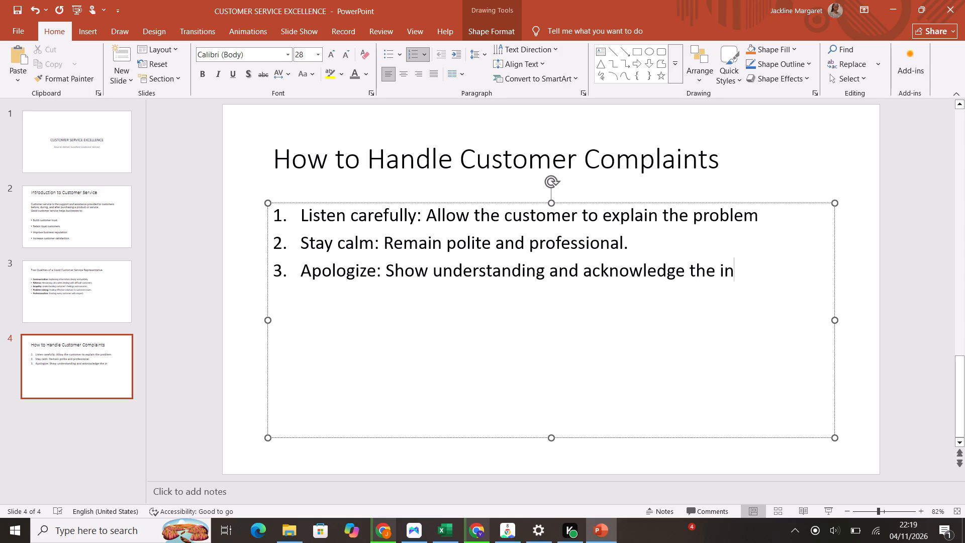
pyautogui.write('convenience')
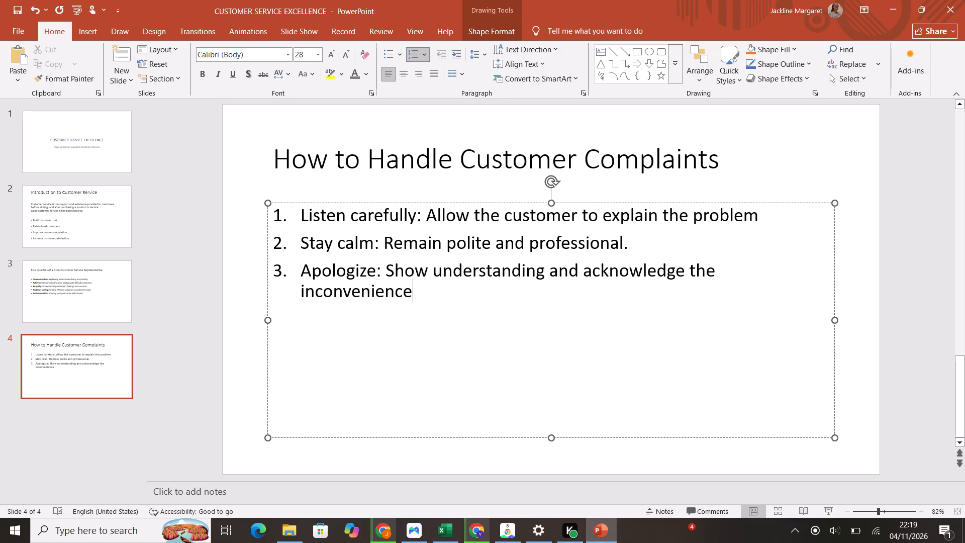
pyautogui.press('.')
# Add a fourth numbered item reading "Offer a solution: Suggest practical ways to resolve the issue.".
pyautogui.press('Return')
pyautogui.press('o')
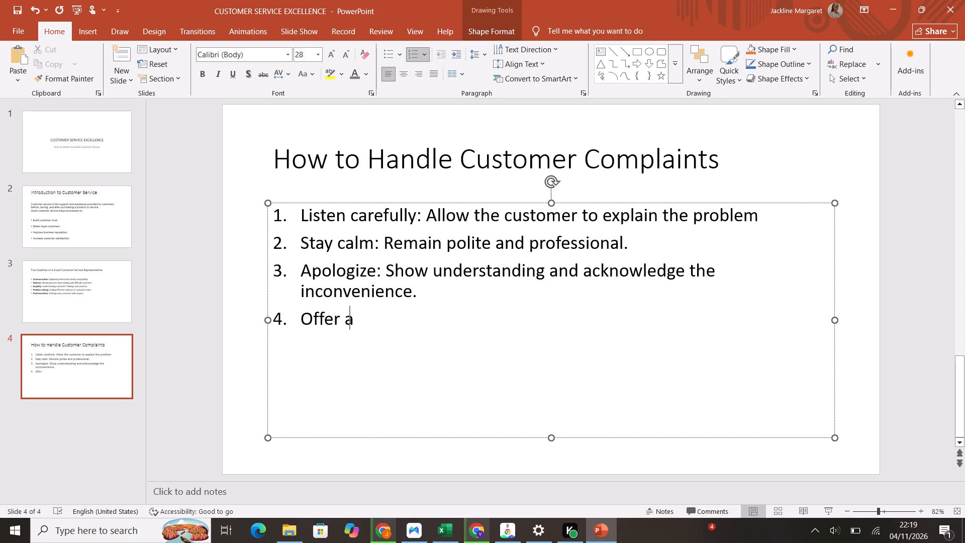
pyautogui.write('sol')
pyautogui.write('ution')
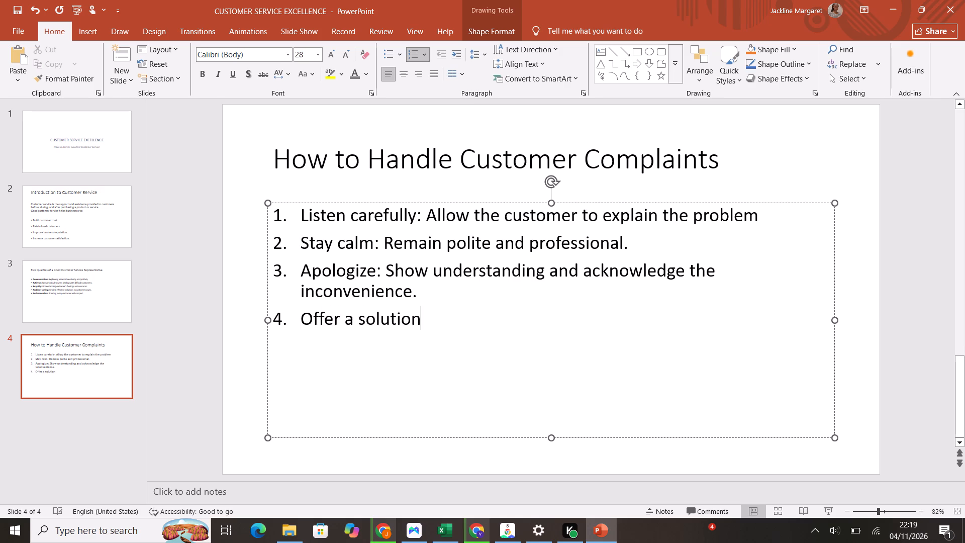
pyautogui.hotkey('shift', ':')
pyautogui.press('space')
pyautogui.press('s')
pyautogui.write('uggest practical ways')
pyautogui.press('space')
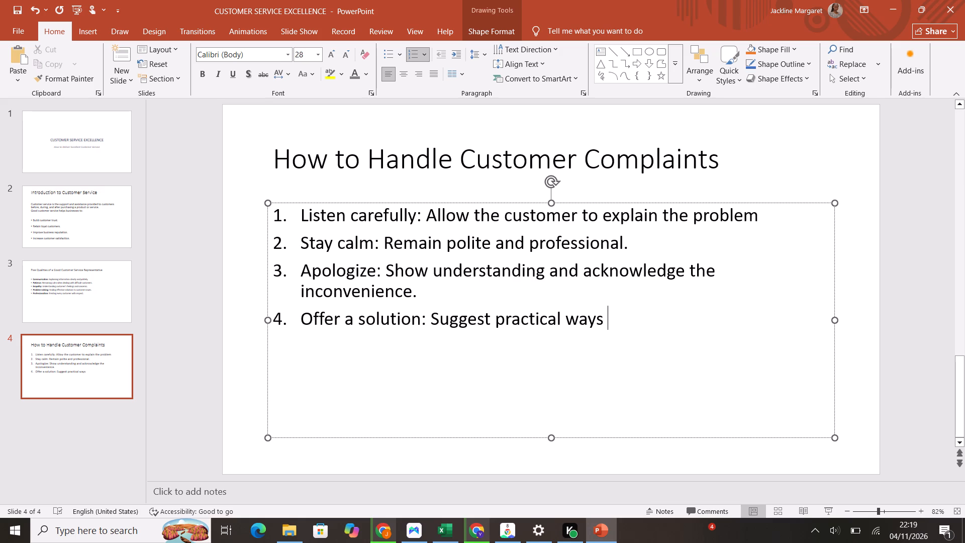
pyautogui.write('to resolve')
pyautogui.press('space')
pyautogui.write('the issue')
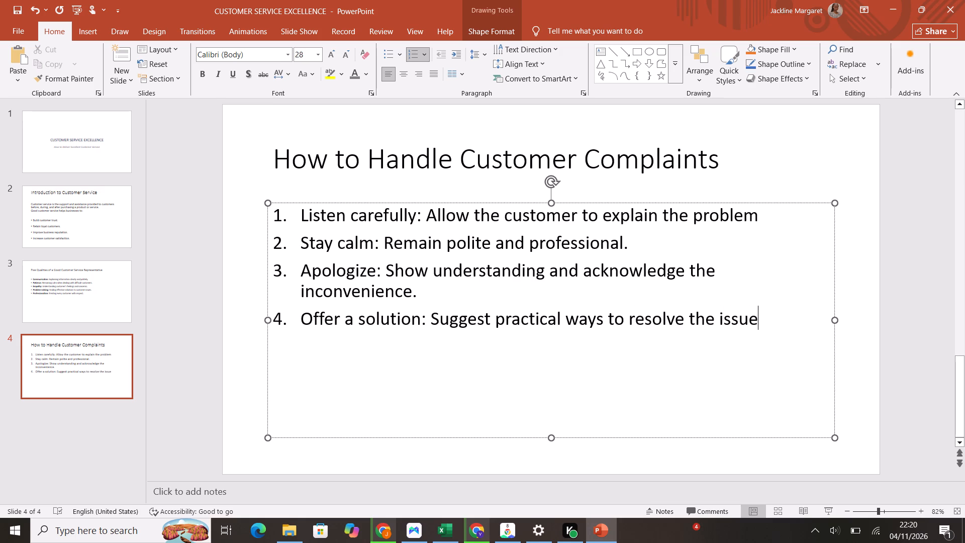
pyautogui.press('.')
# Add a fifth numbered item reading "Follow up: Confirm that the customer is satisfied.".
pyautogui.press('Return')
pyautogui.write('ollo')
pyautogui.write('w up')
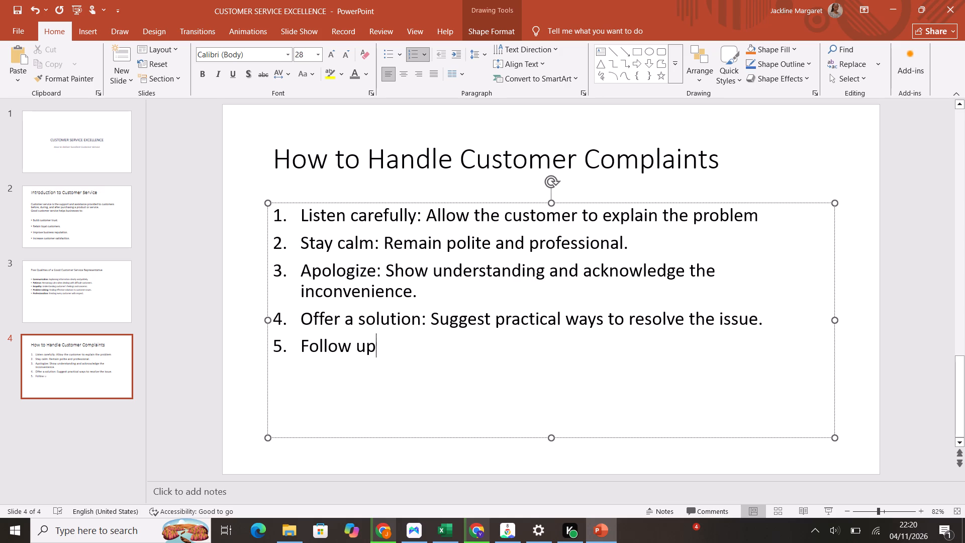
pyautogui.hotkey('shift', ':')
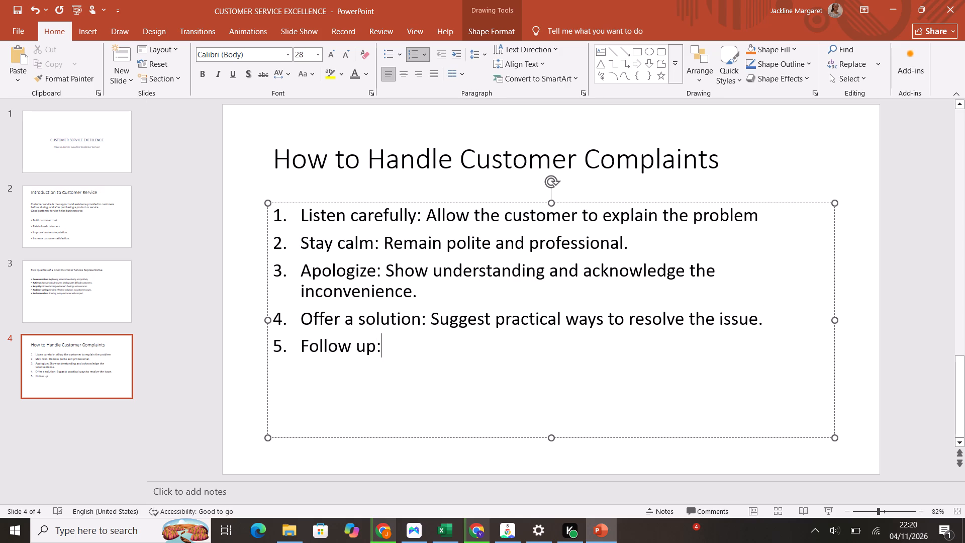
pyautogui.press('space')
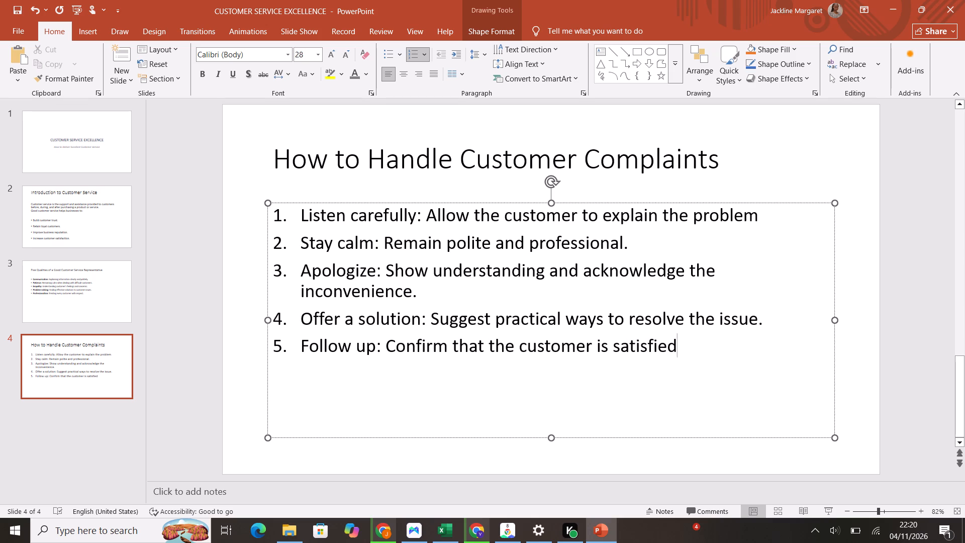
pyautogui.press('.')
# Make the slide title "How to Handle Customer Complaints" bold and set its font size to 28.
pyautogui.moveTo(275, 155); pyautogui.dragTo(665, 173)
pyautogui.click(204, 73)
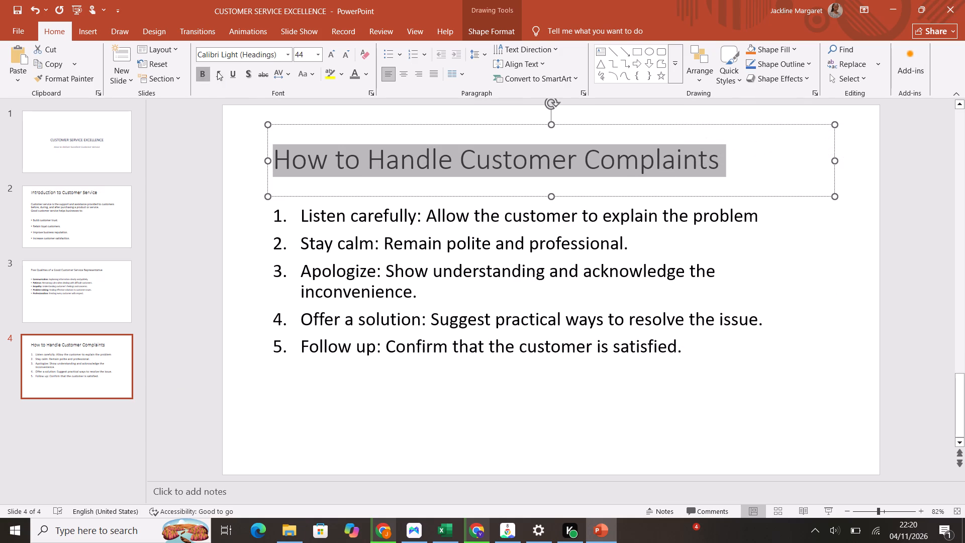
pyautogui.click(319, 54)
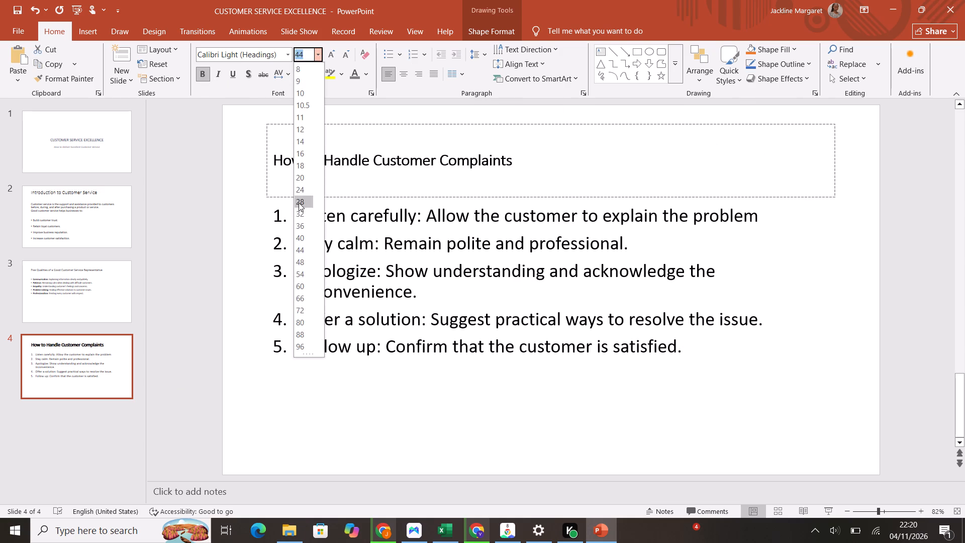
pyautogui.click(299, 203)
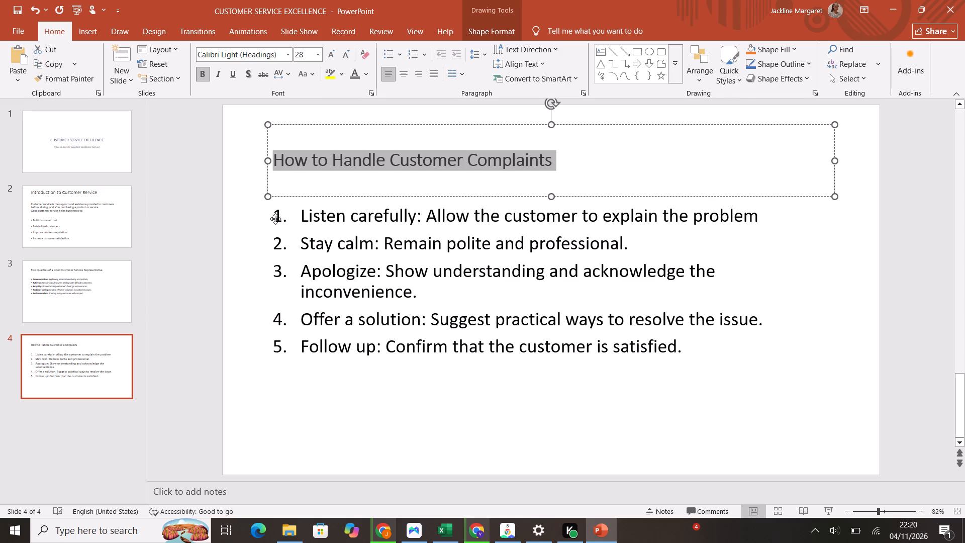
# Set the font size of all five numbered items on the complaints slide to 20.
pyautogui.moveTo(303, 214); pyautogui.dragTo(673, 355)
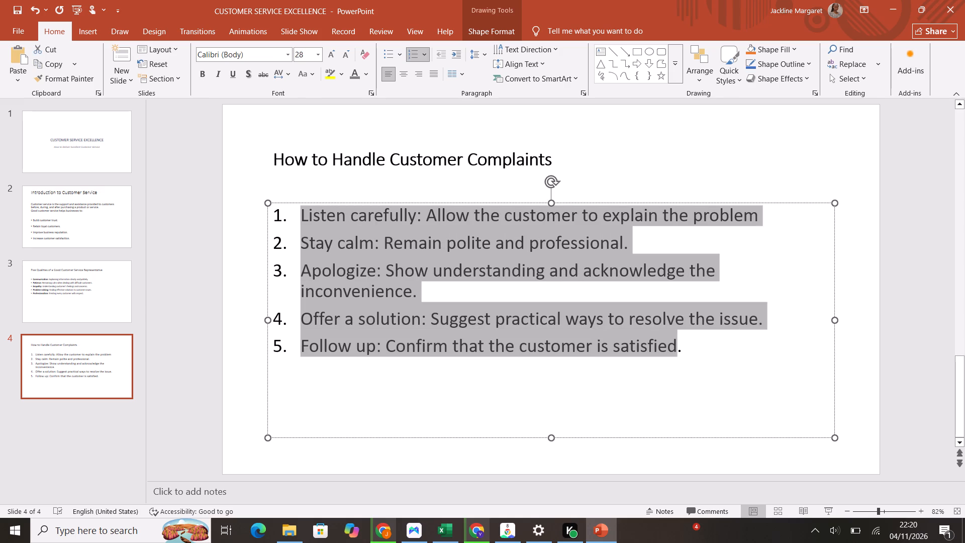
pyautogui.moveTo(673, 355); pyautogui.dragTo(684, 355)
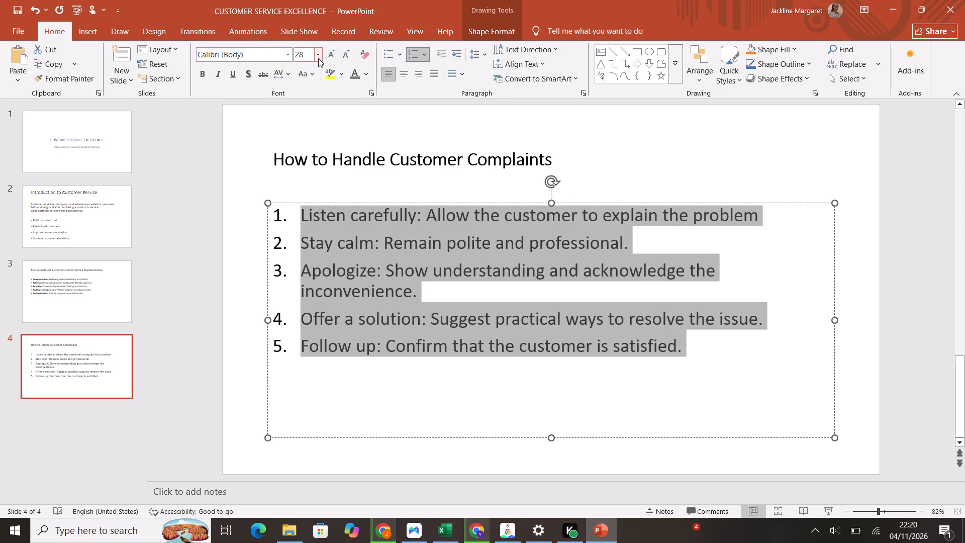
pyautogui.click(317, 55)
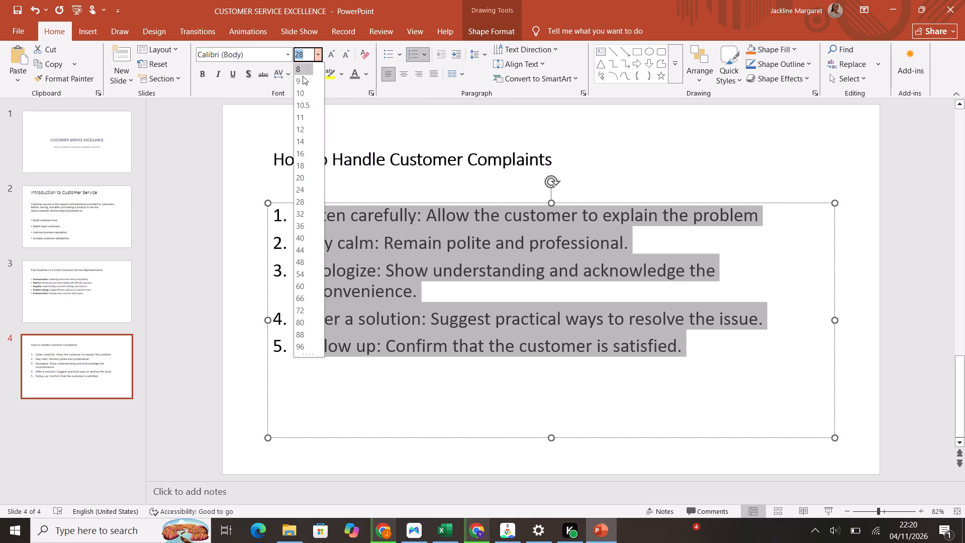
pyautogui.click(304, 175)
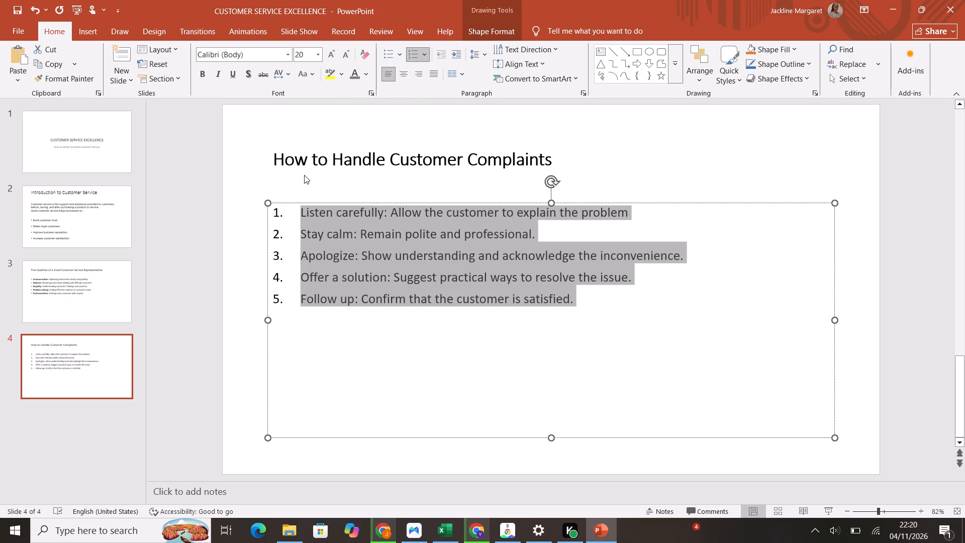
# Change the font color of the title "How to Handle Customer Complaints" to the standard dark blue.
pyautogui.moveTo(271, 156); pyautogui.dragTo(328, 164)
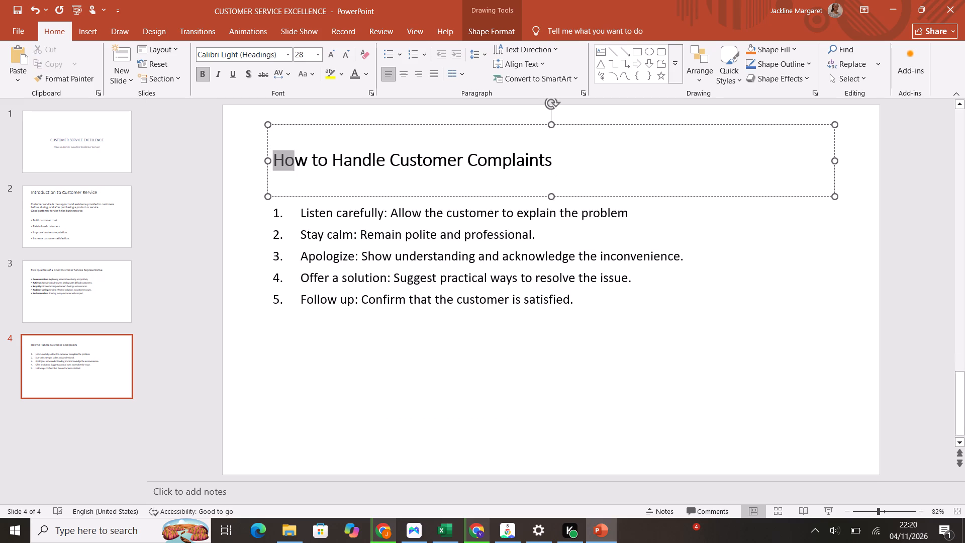
pyautogui.moveTo(328, 164); pyautogui.dragTo(521, 163)
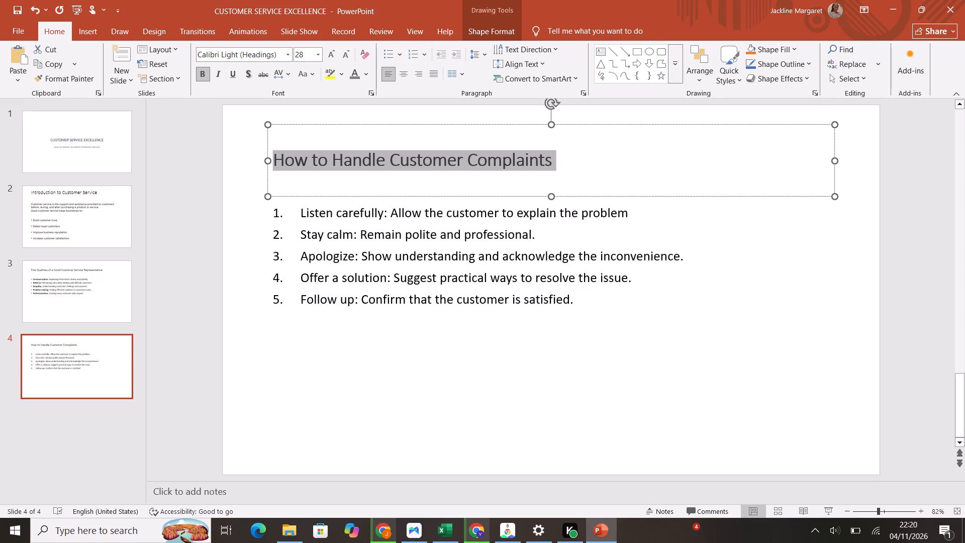
pyautogui.click(366, 71)
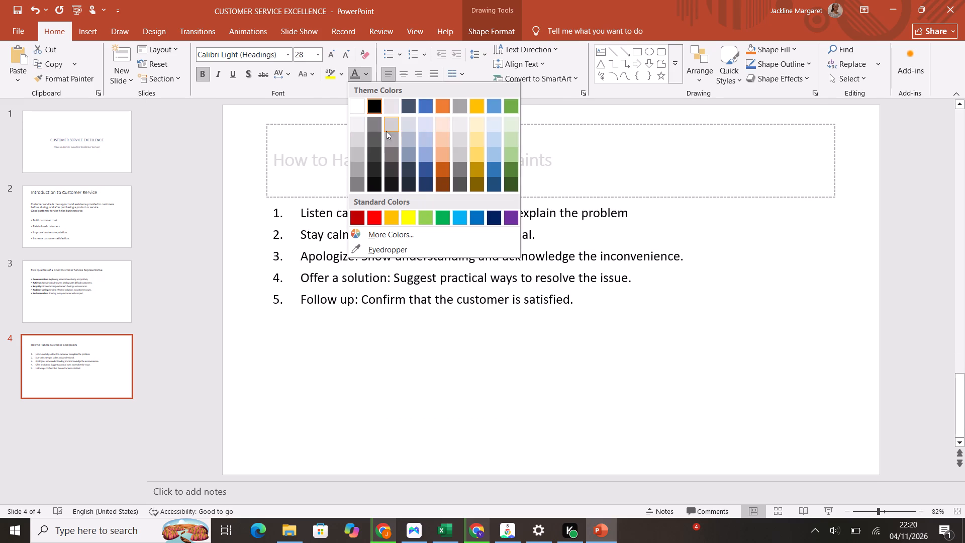
pyautogui.click(425, 179)
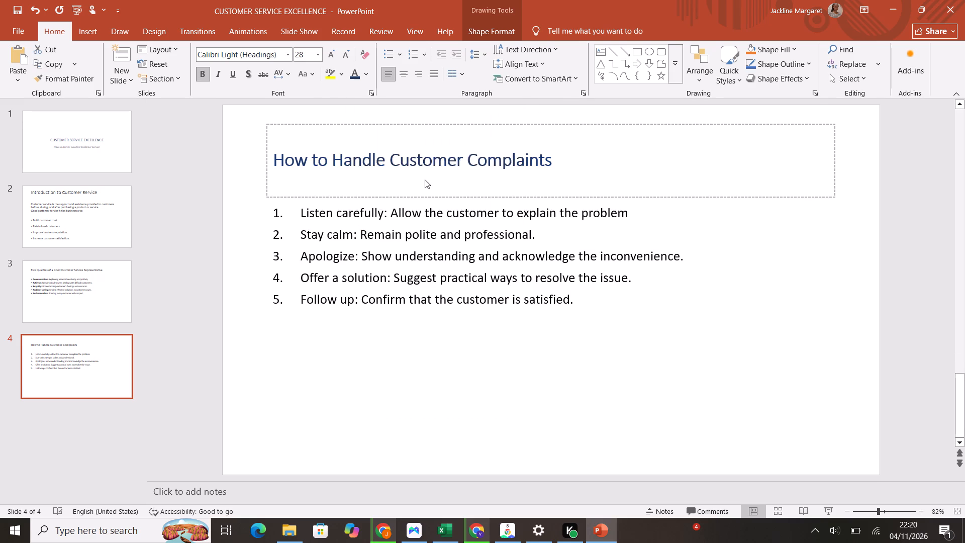
pyautogui.click(368, 75)
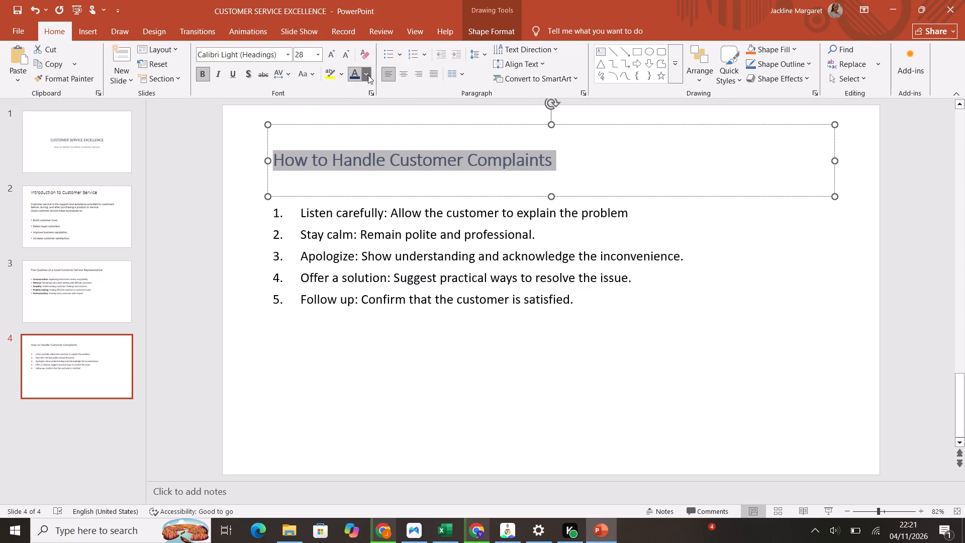
pyautogui.click(490, 215)
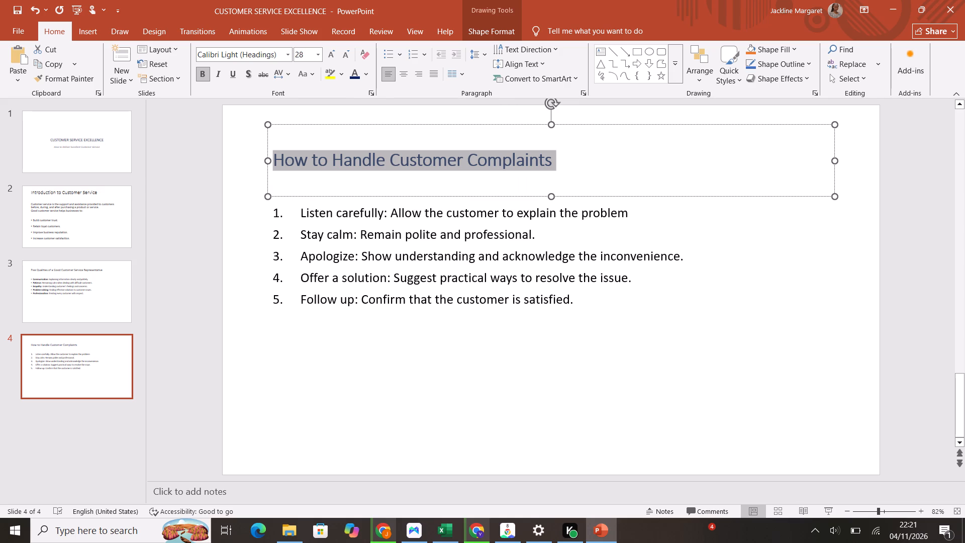
# Make all five numbered items on the complaints slide bold.
pyautogui.moveTo(299, 215); pyautogui.dragTo(322, 216)
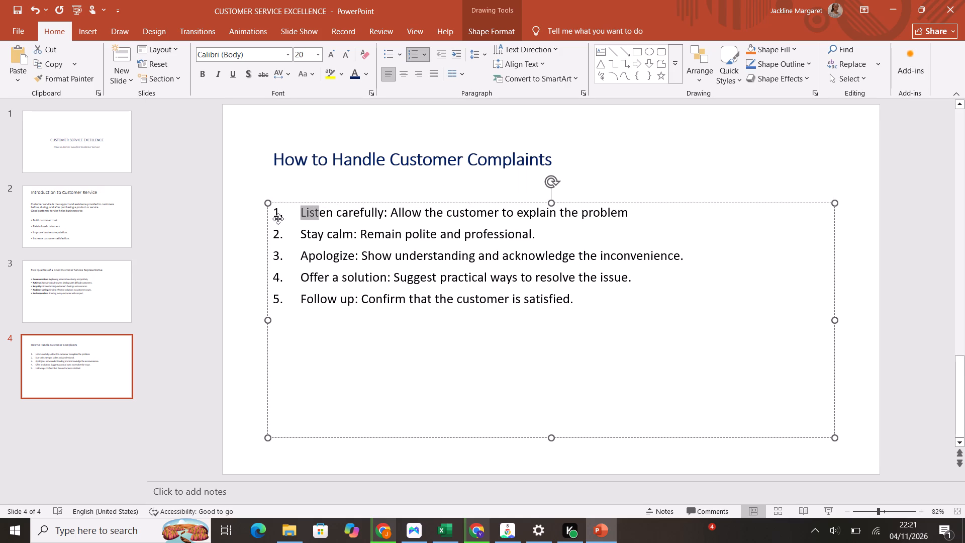
pyautogui.click(278, 218)
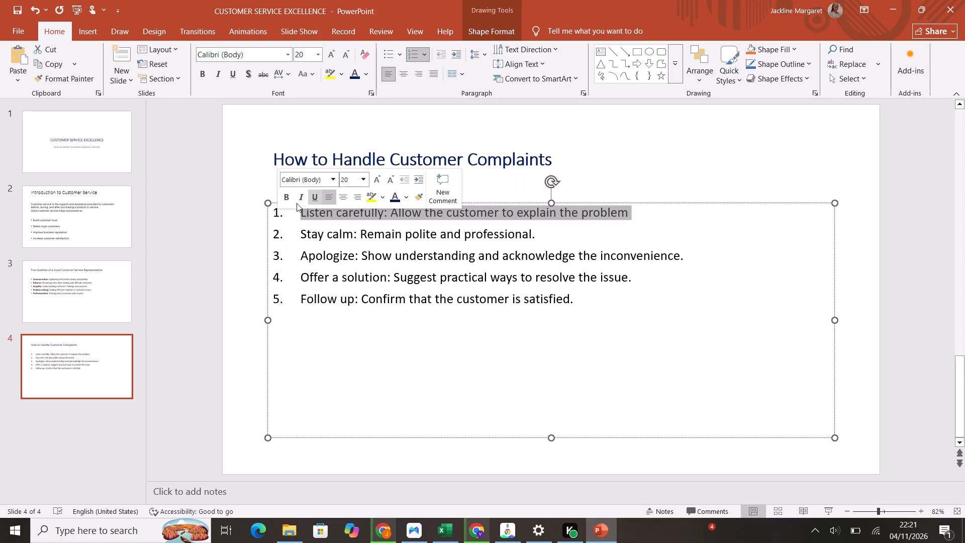
pyautogui.click(287, 199)
pyautogui.click(277, 233)
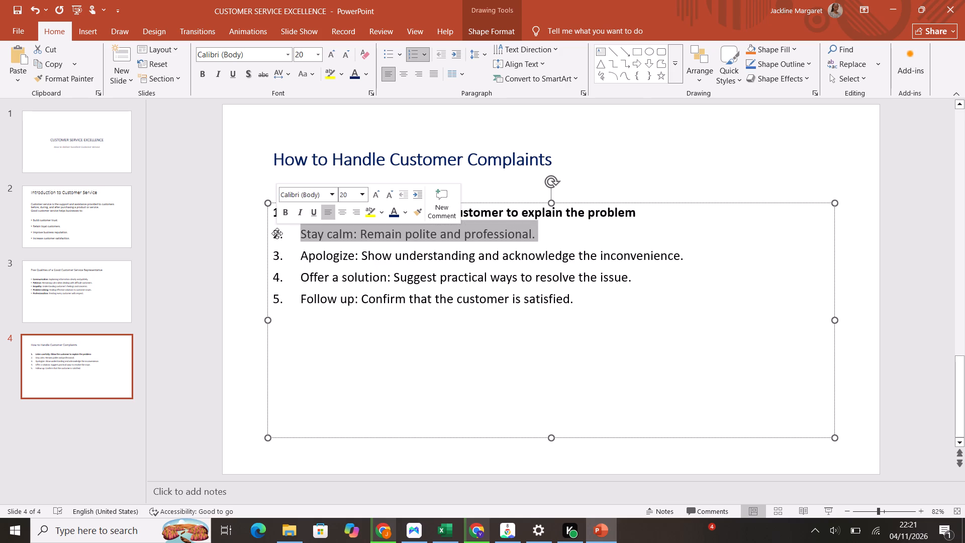
pyautogui.click(285, 215)
pyautogui.click(275, 251)
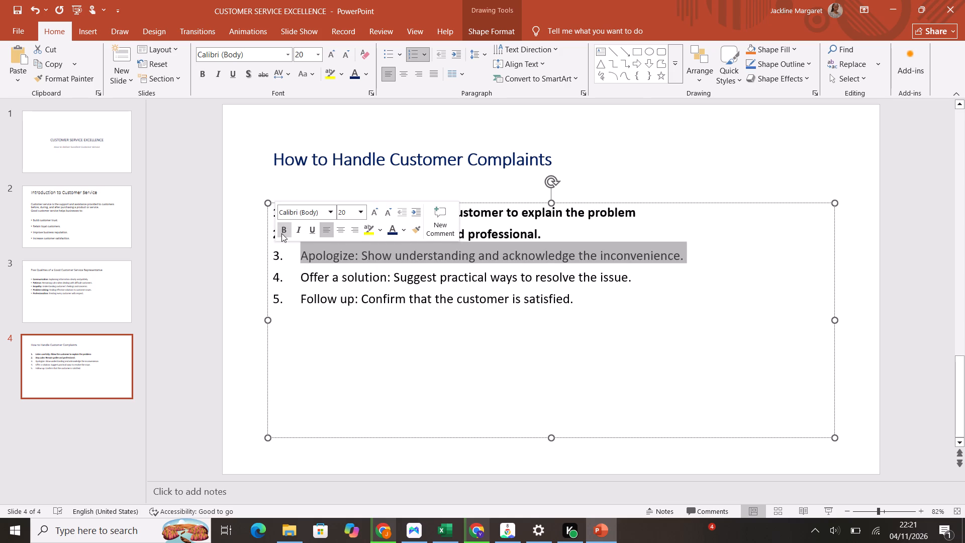
pyautogui.click(284, 231)
pyautogui.click(278, 279)
pyautogui.click(286, 249)
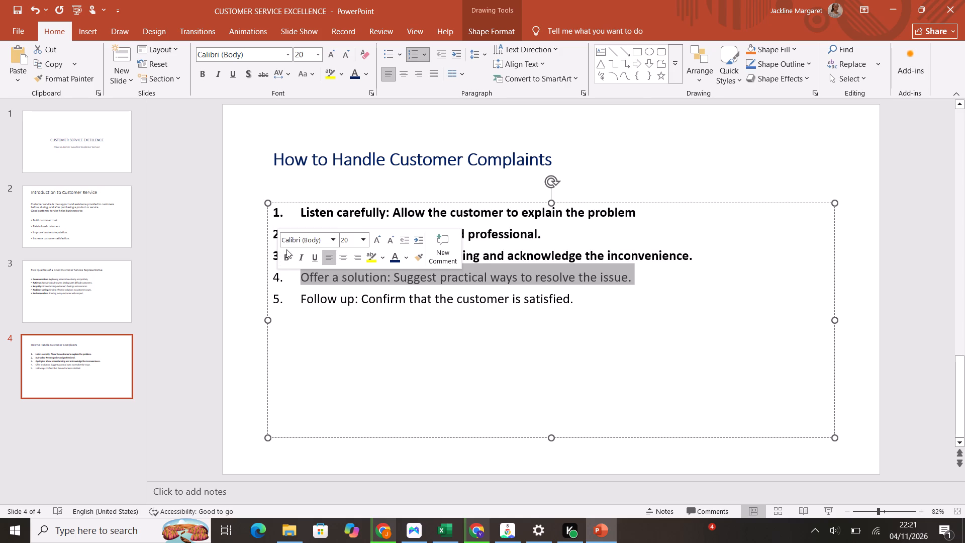
pyautogui.click(287, 259)
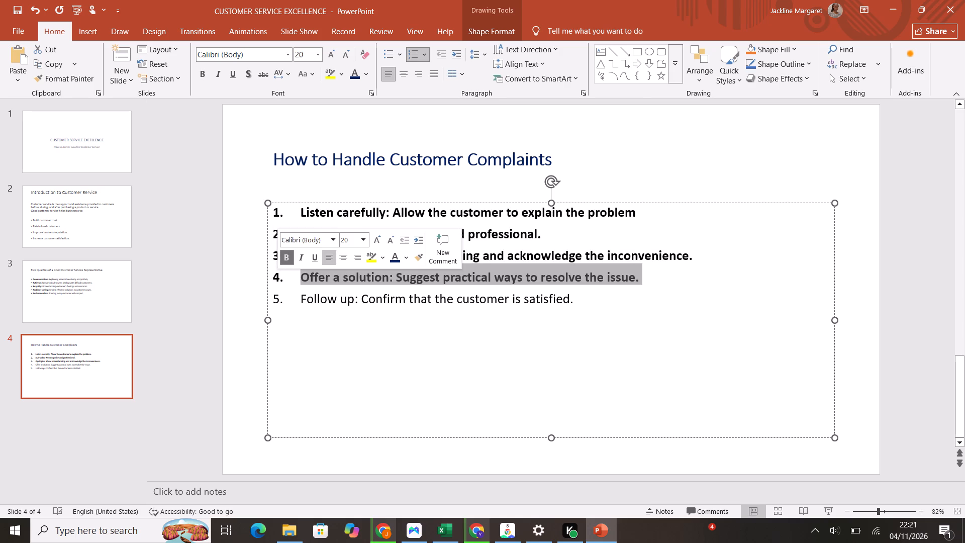
pyautogui.click(273, 283)
pyautogui.click(277, 302)
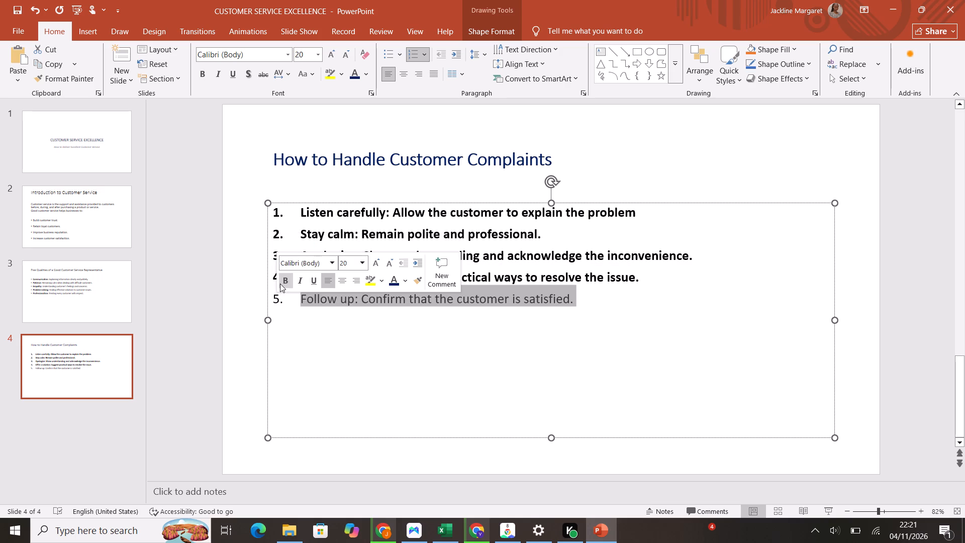
pyautogui.click(281, 280)
pyautogui.click(345, 311)
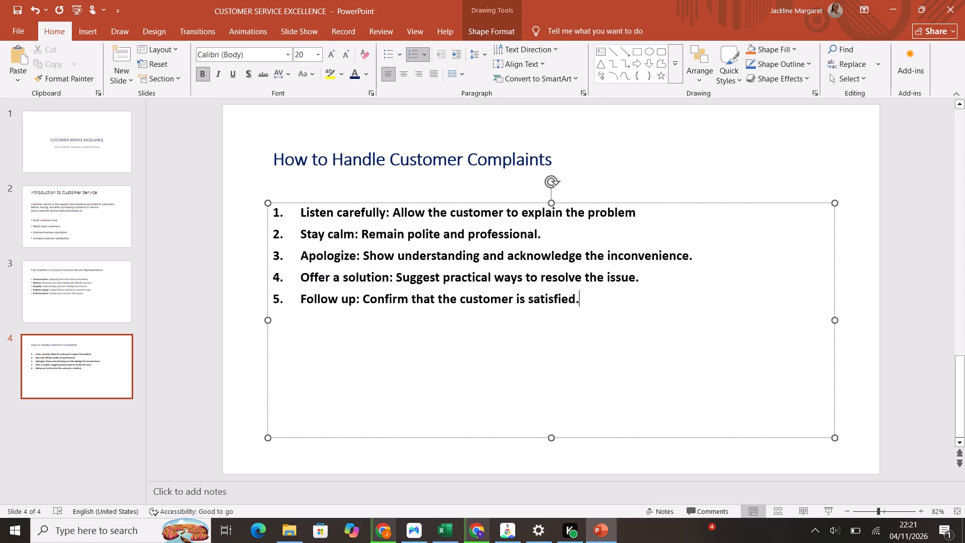
# Remove bold from the explanation after the colon in each of the five numbered items, keeping the lead-in phrases bold.
pyautogui.moveTo(394, 214); pyautogui.dragTo(528, 224)
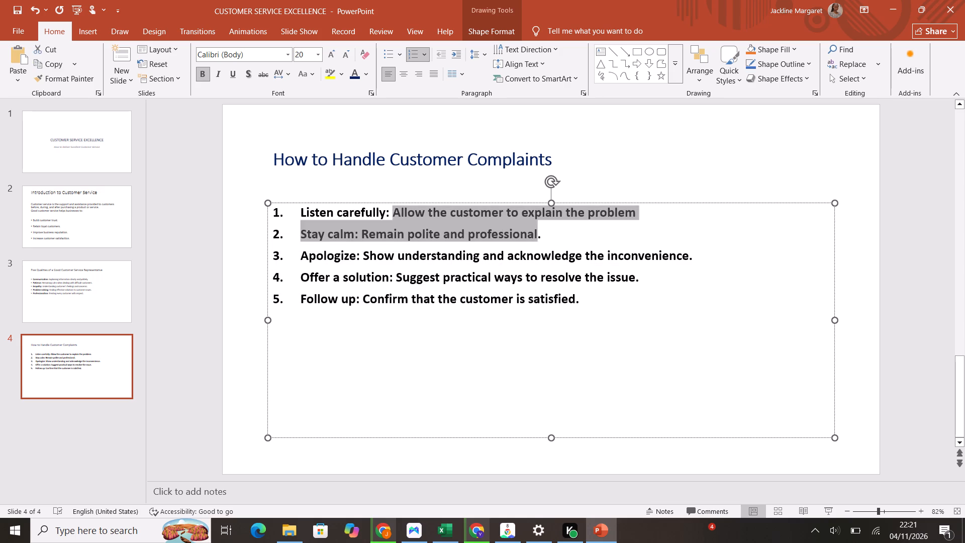
pyautogui.moveTo(528, 224); pyautogui.dragTo(627, 213)
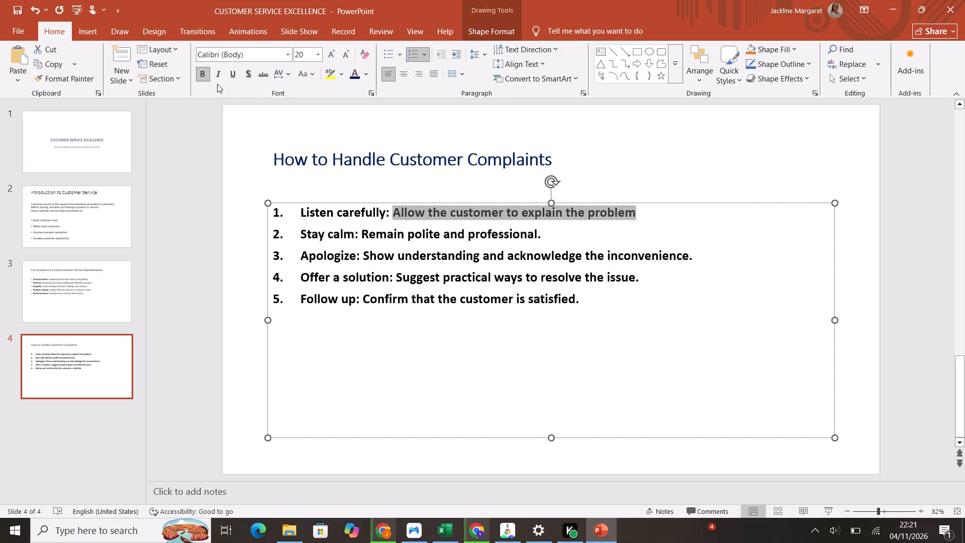
pyautogui.click(202, 72)
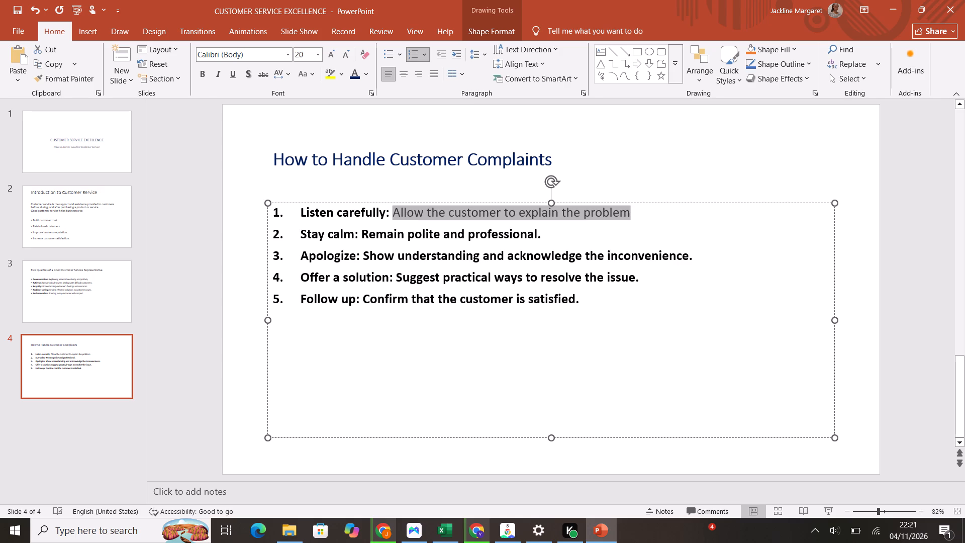
pyautogui.moveTo(360, 232); pyautogui.dragTo(544, 241)
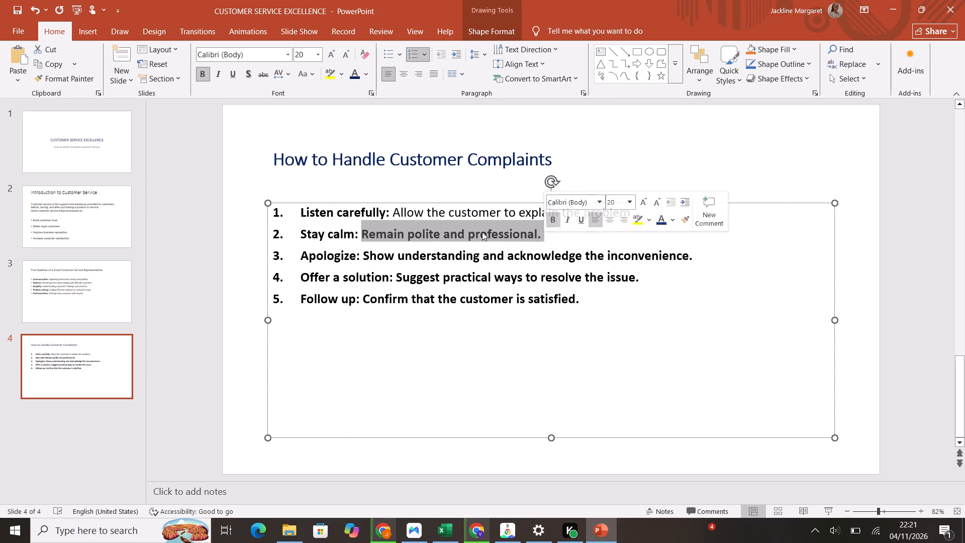
pyautogui.click(204, 73)
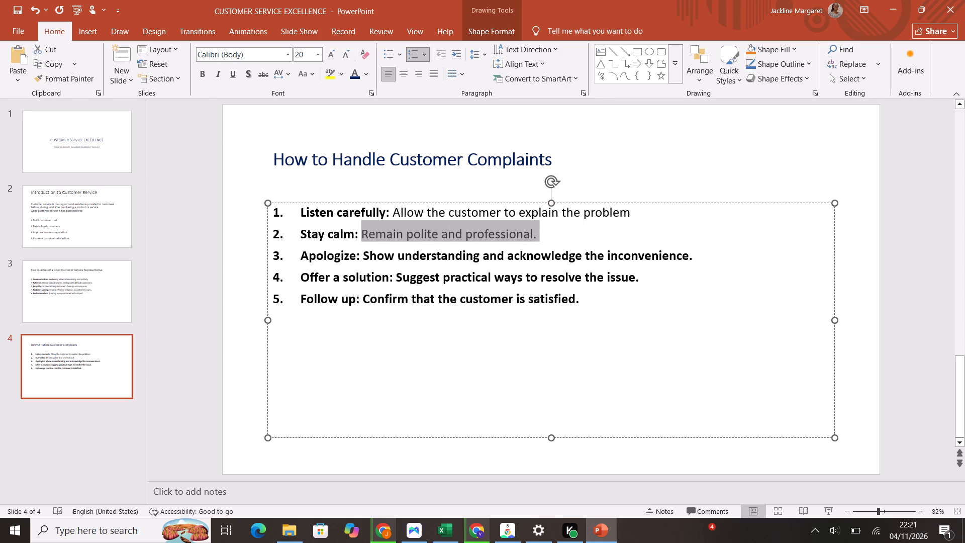
pyautogui.moveTo(364, 259); pyautogui.dragTo(694, 253)
pyautogui.click(202, 68)
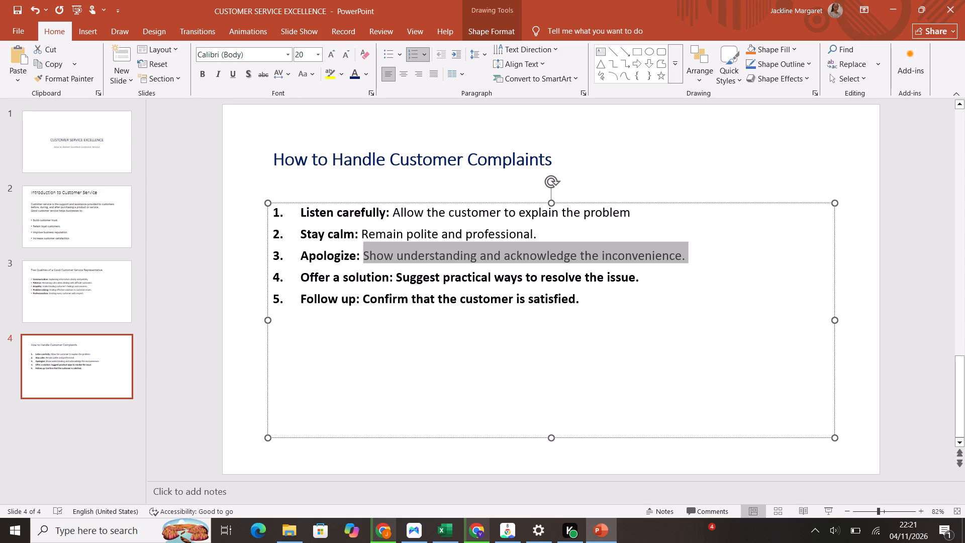
pyautogui.moveTo(397, 281); pyautogui.dragTo(630, 286)
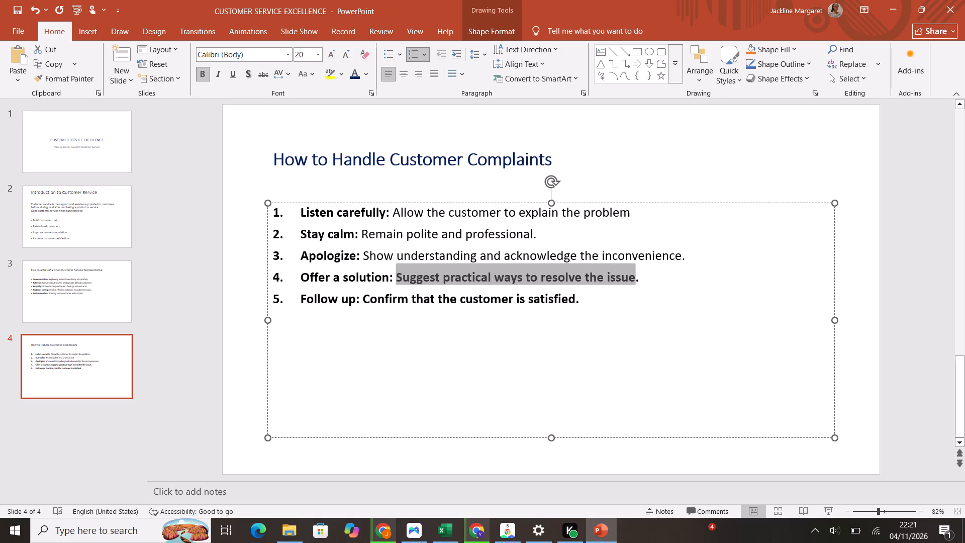
pyautogui.moveTo(630, 286); pyautogui.dragTo(641, 286)
pyautogui.click(569, 273)
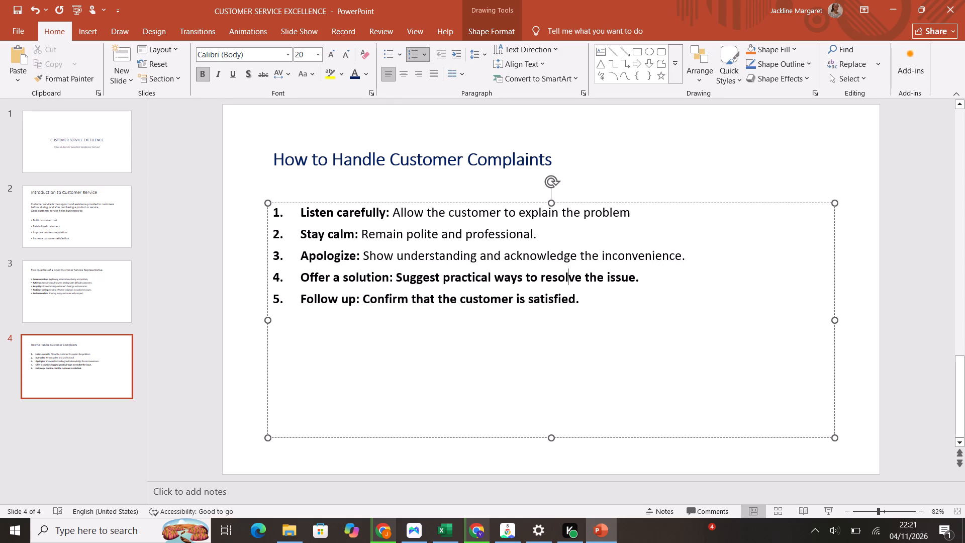
pyautogui.moveTo(398, 278); pyautogui.dragTo(632, 277)
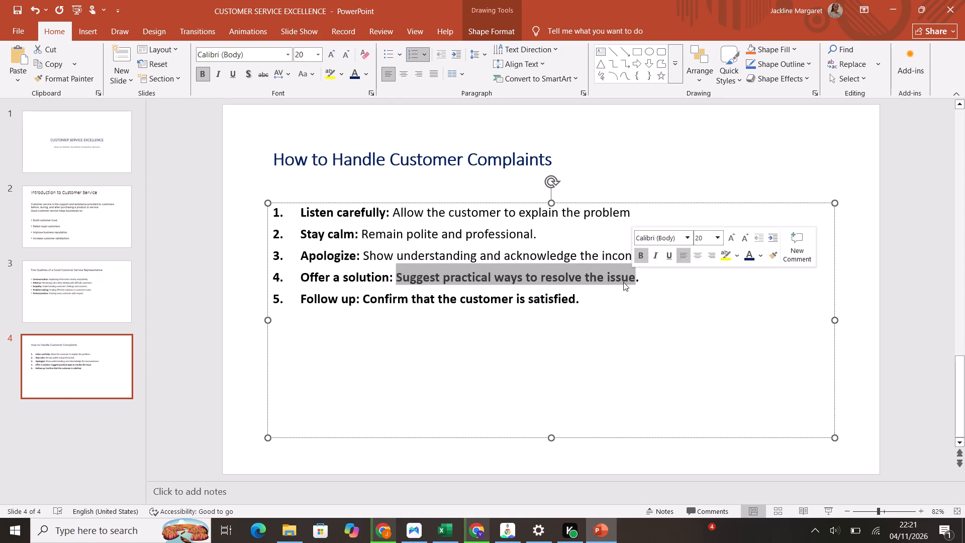
pyautogui.click(202, 74)
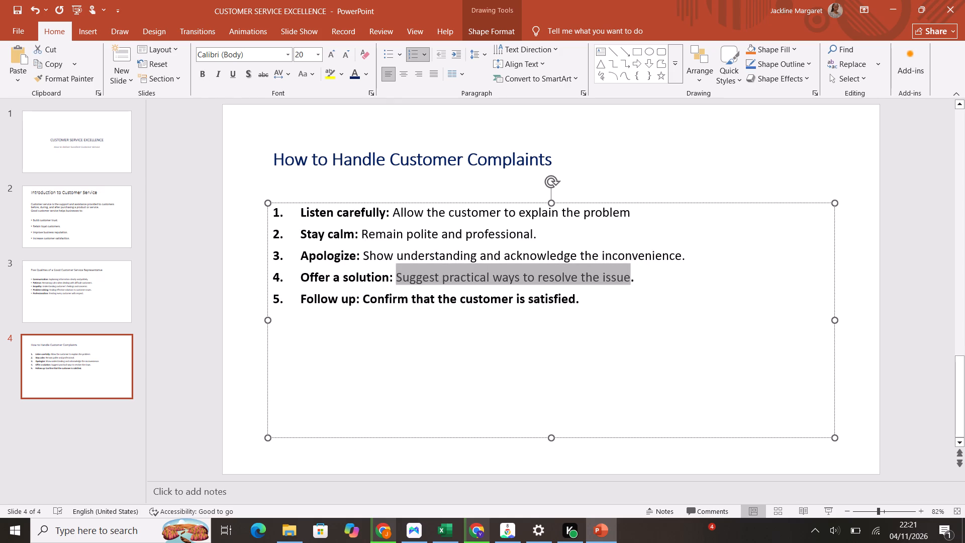
pyautogui.moveTo(363, 298); pyautogui.dragTo(579, 305)
pyautogui.click(197, 70)
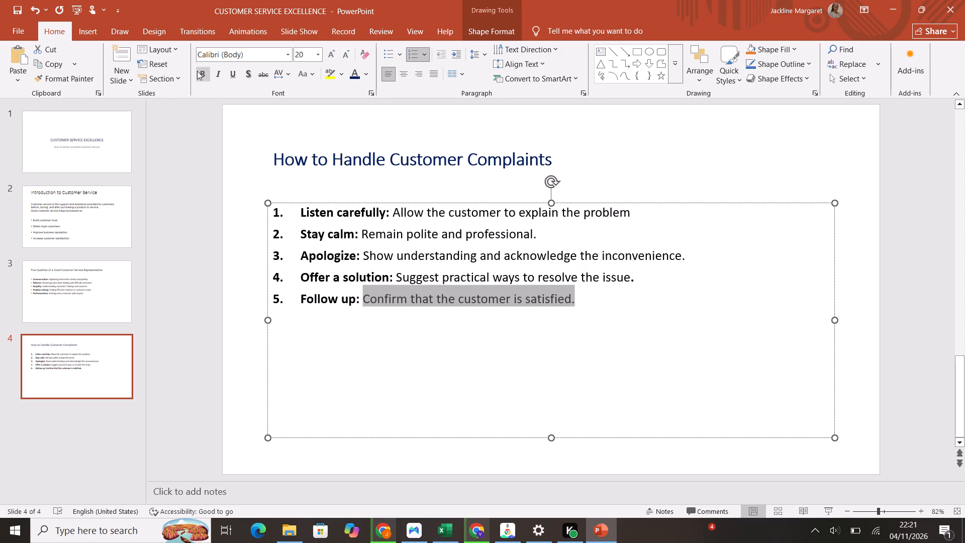
pyautogui.click(352, 363)
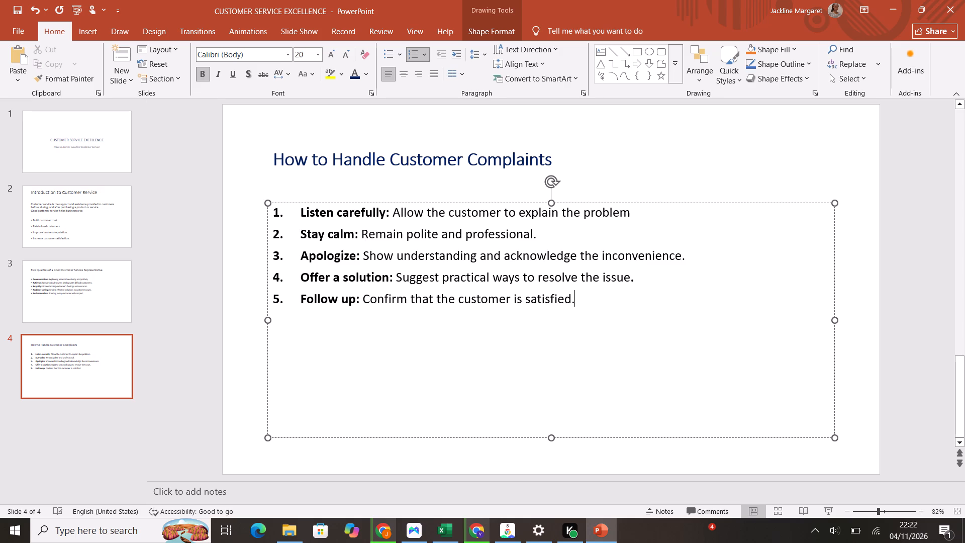
# Add a Title and Content slide after the complaints slide and title it "Conclusion".
pyautogui.scroll(4, 403, 234)
pyautogui.scroll(-8, 404, 237)
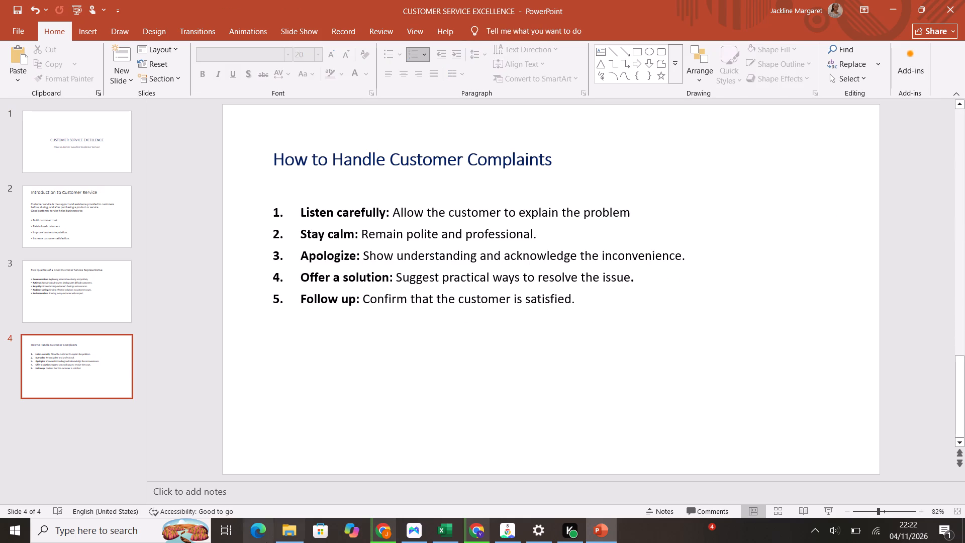
pyautogui.click(131, 83)
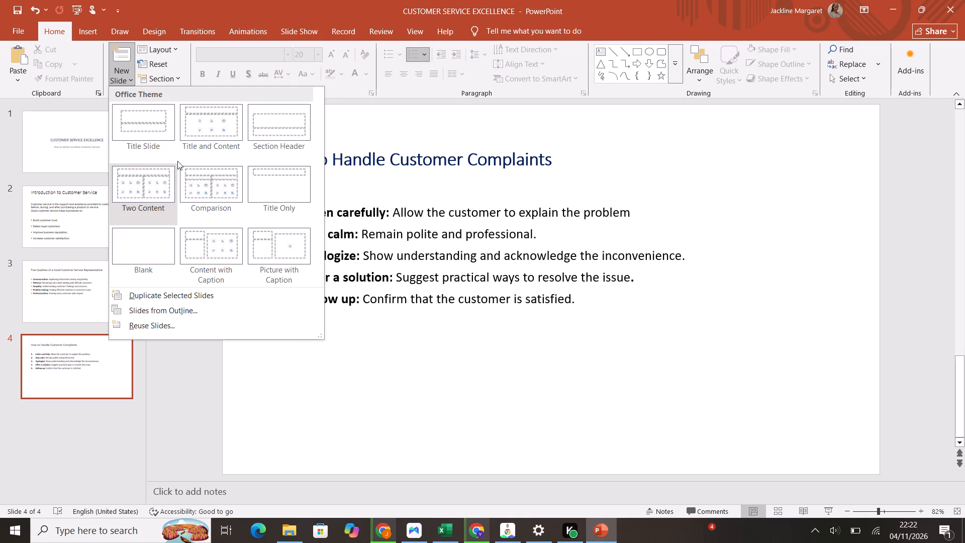
pyautogui.click(202, 128)
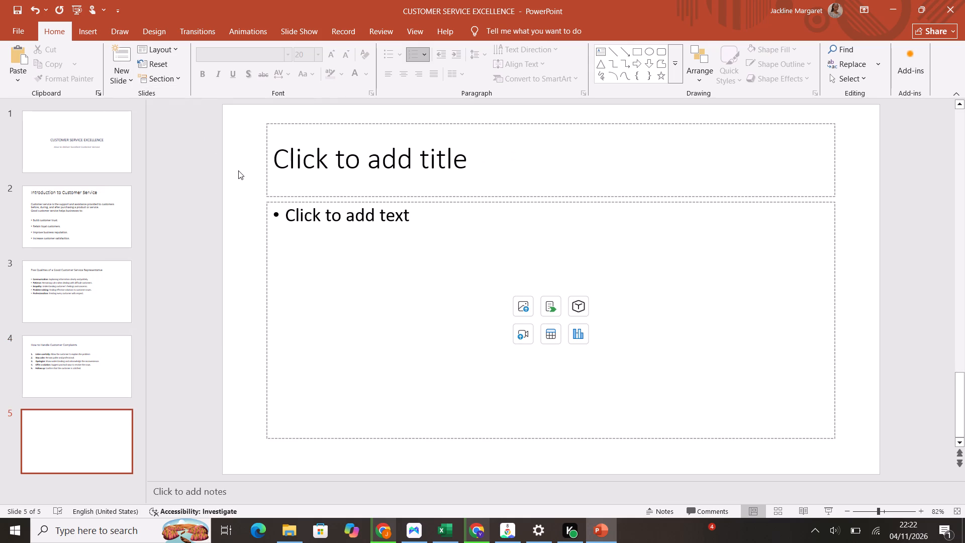
pyautogui.click(355, 175)
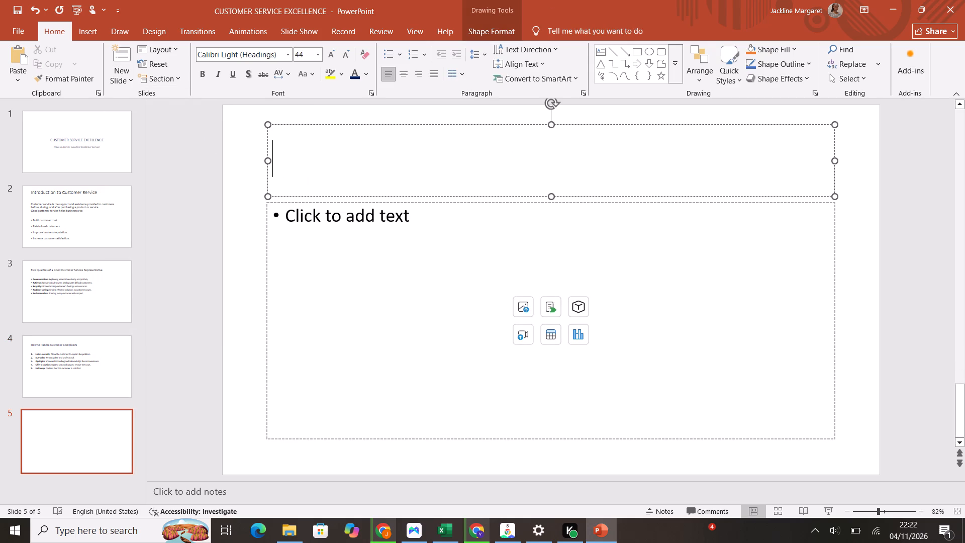
pyautogui.write('onclu')
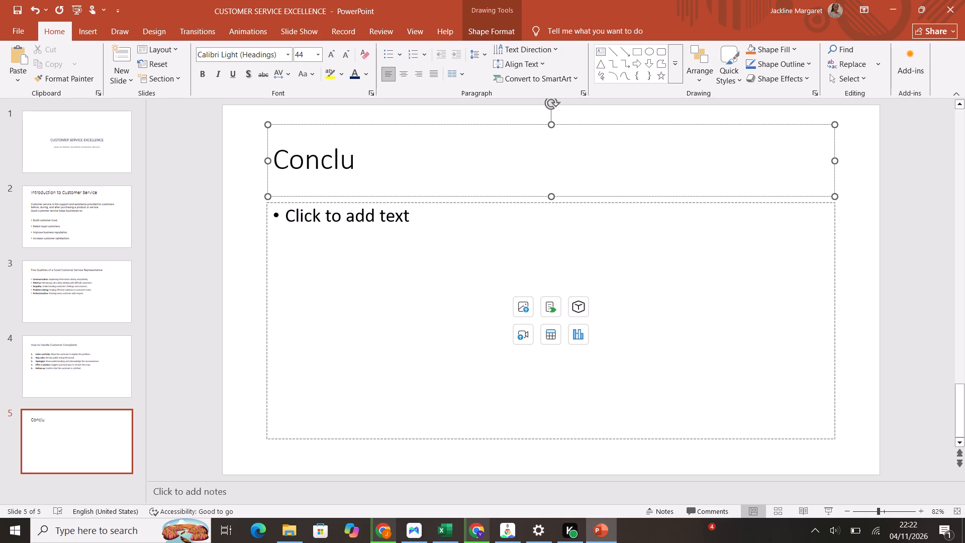
pyautogui.write('sion')
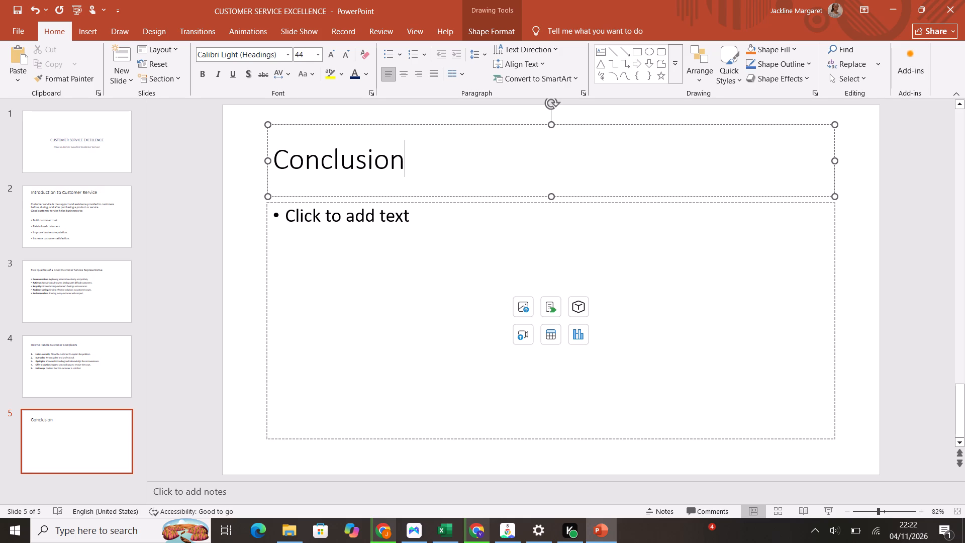
# Enter "Customer service plays an important role in business success." as an unbulleted first line in the Conclusion slide's body.
pyautogui.click(338, 215)
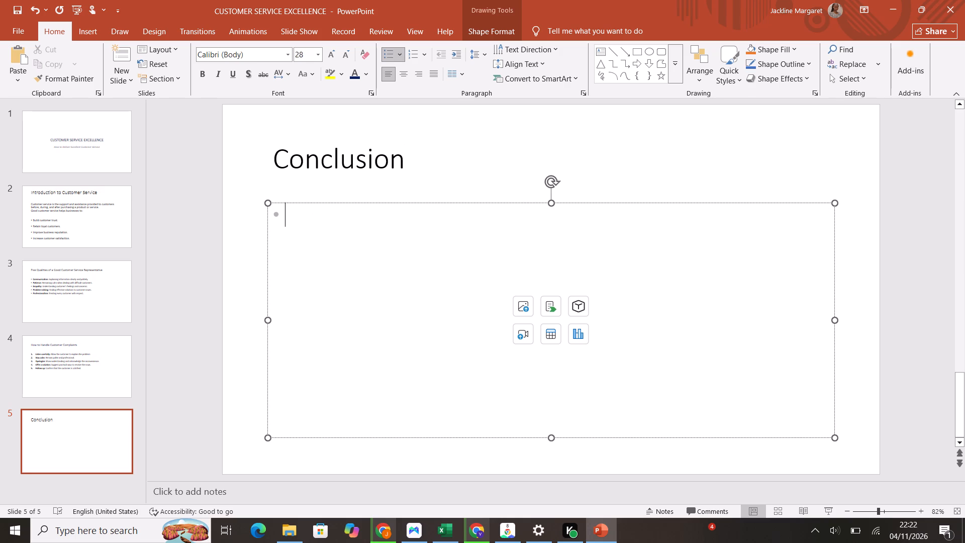
pyautogui.write('ust')
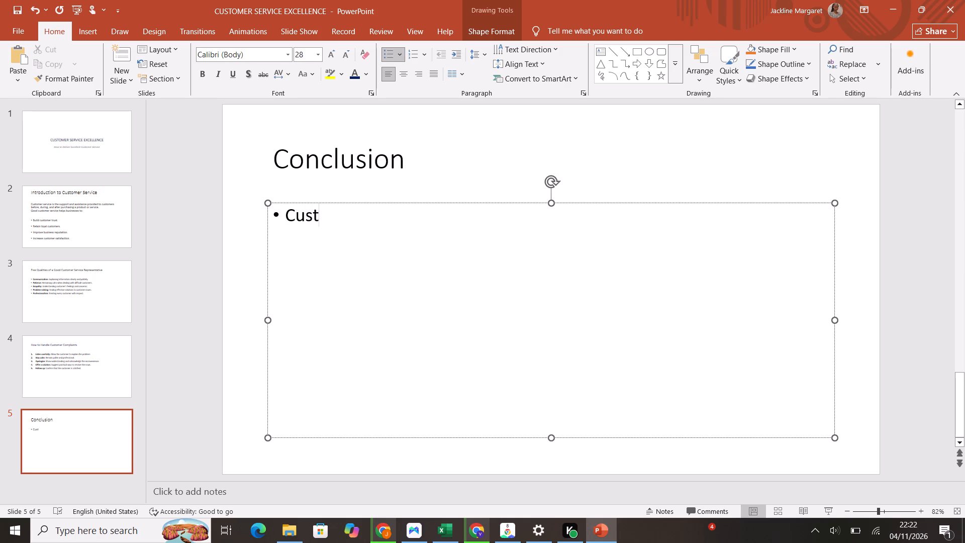
pyautogui.click(282, 214)
pyautogui.click(385, 58)
pyautogui.click(348, 206)
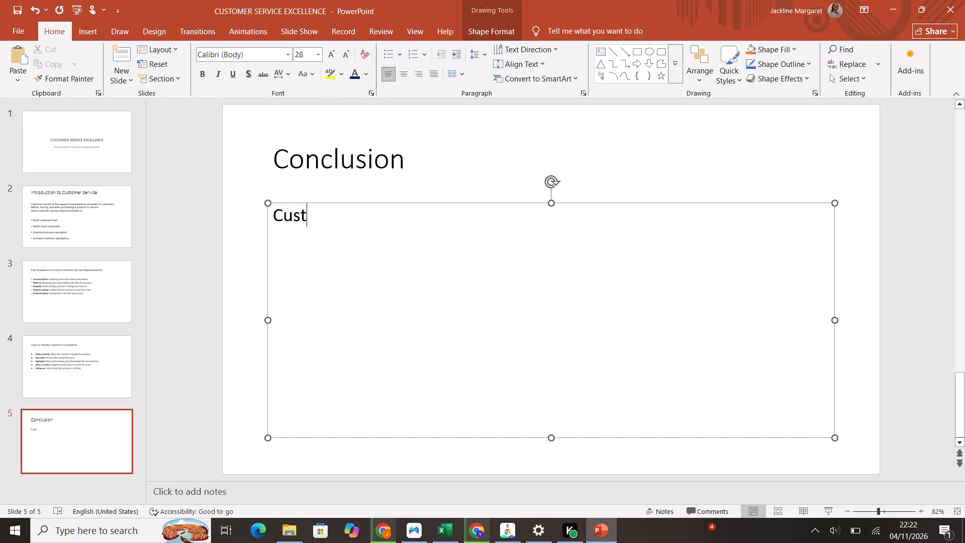
pyautogui.write('omer service plays an important')
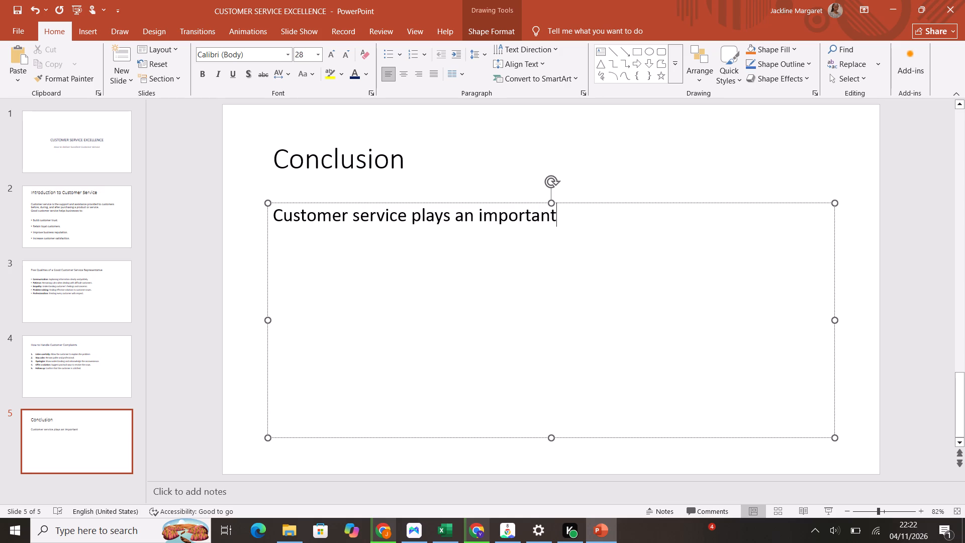
pyautogui.press('space')
pyautogui.write('role in business success')
pyautogui.press('.')
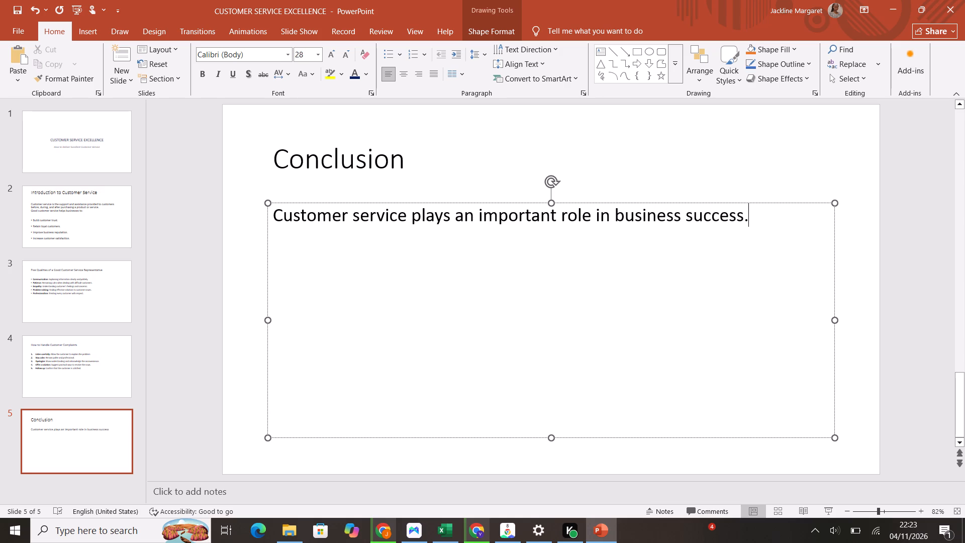
# Leave a blank line below the opening sentence and add the lead-in "Providing excellent customer service helps businesses to:".
pyautogui.press('Return')
pyautogui.press('Return')
pyautogui.write('rovid')
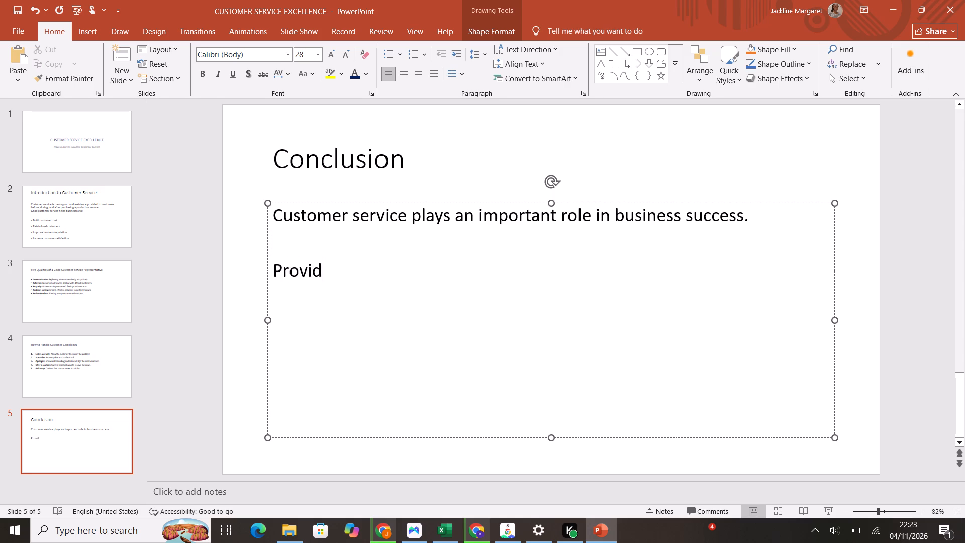
pyautogui.press('i')
pyautogui.write('ng excellent')
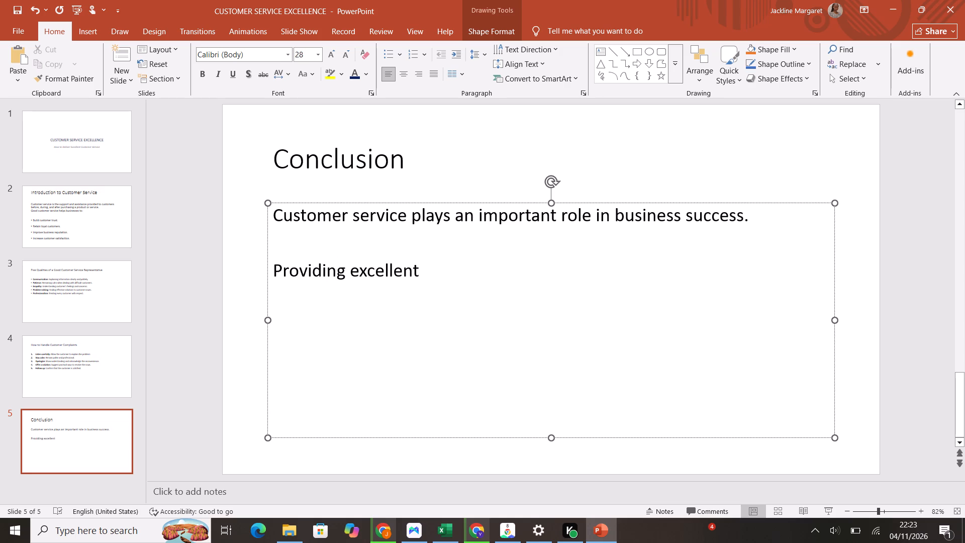
pyautogui.press('space')
pyautogui.write('customer service helps')
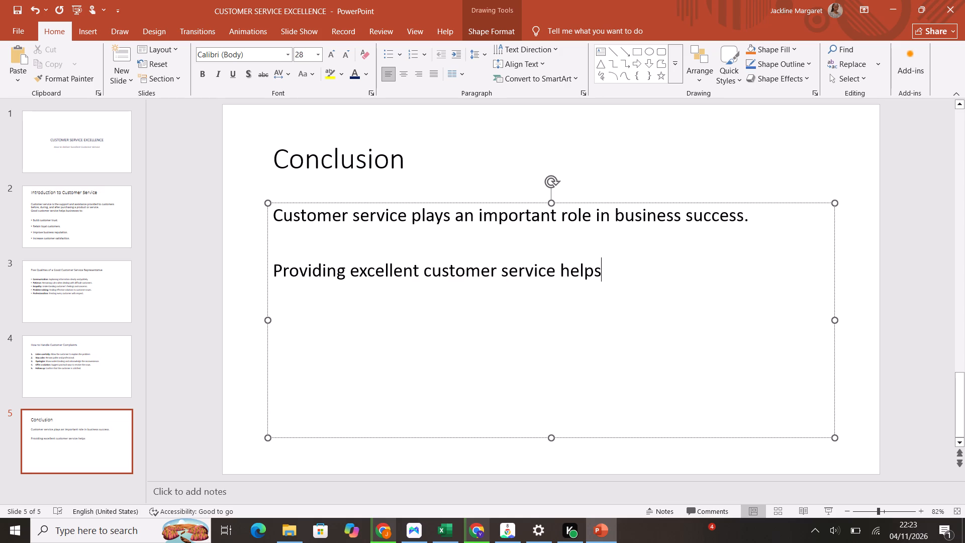
pyautogui.press('space')
pyautogui.write('busi')
pyautogui.write('nesses to')
pyautogui.hotkey('shift', ':')
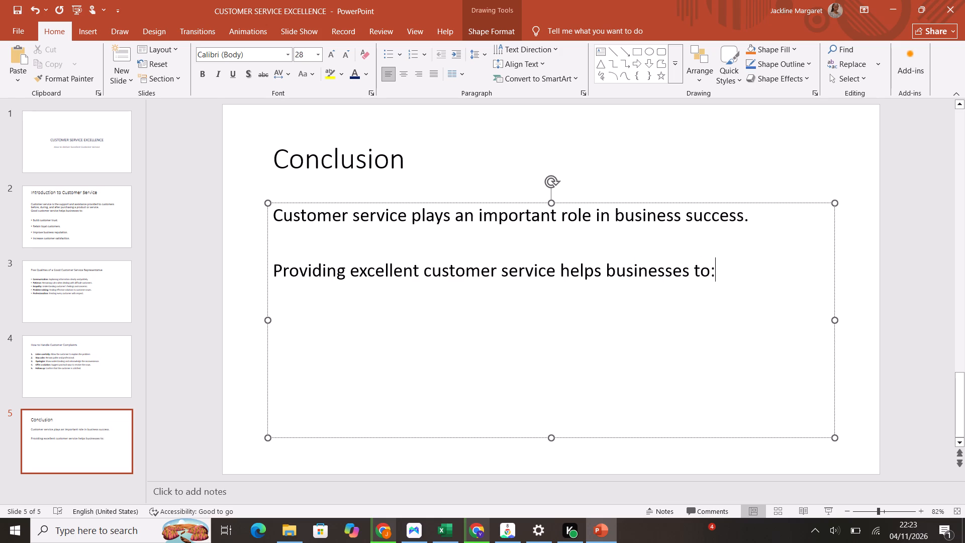
# Start a bulleted list under the lead-in with the correctly spelled item "Increase strong customer relationships.".
pyautogui.press('Return')
pyautogui.press('space')
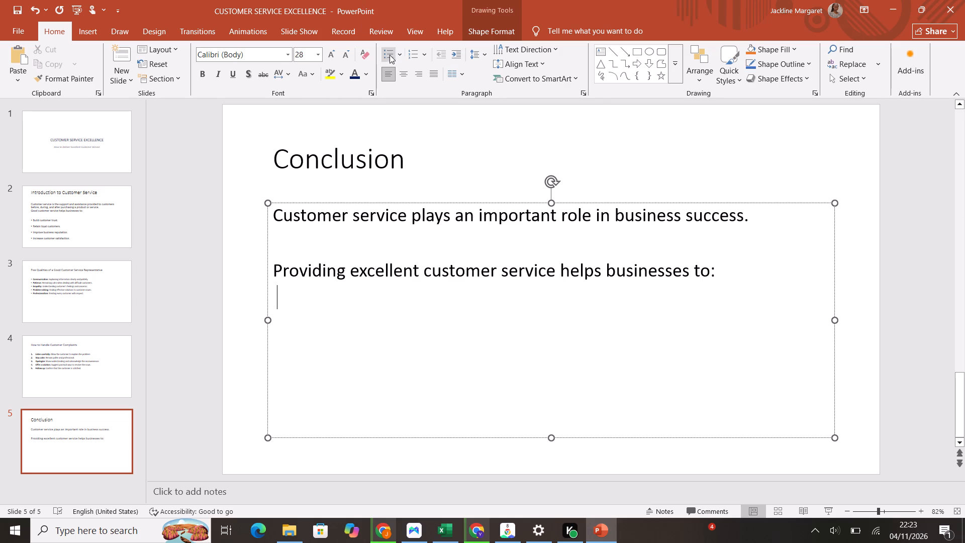
pyautogui.click(389, 53)
pyautogui.write('in')
pyautogui.press('BackSpace')
pyautogui.press('BackSpace')
pyautogui.press('BackSpace')
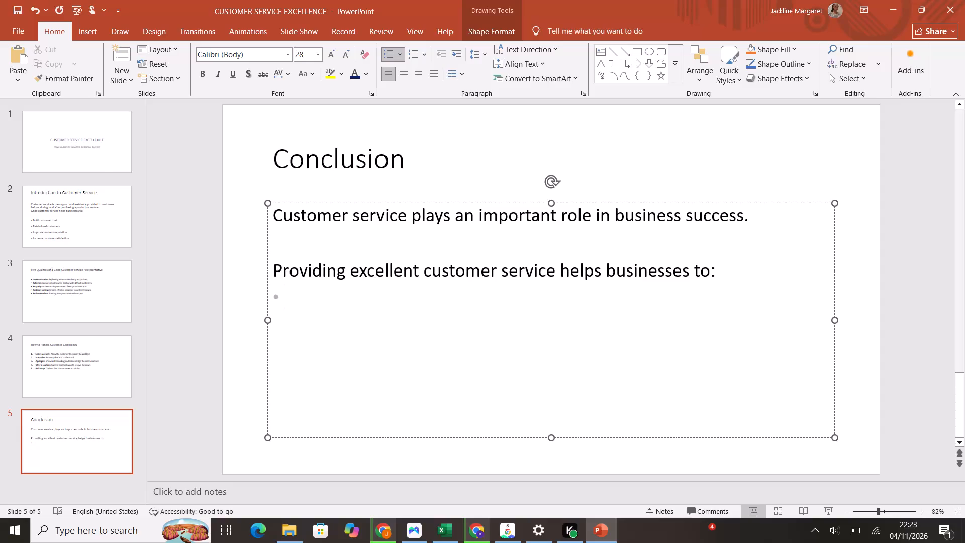
pyautogui.write('ncree')
pyautogui.press('BackSpace')
pyautogui.write('ase strong cutomer')
pyautogui.press('space')
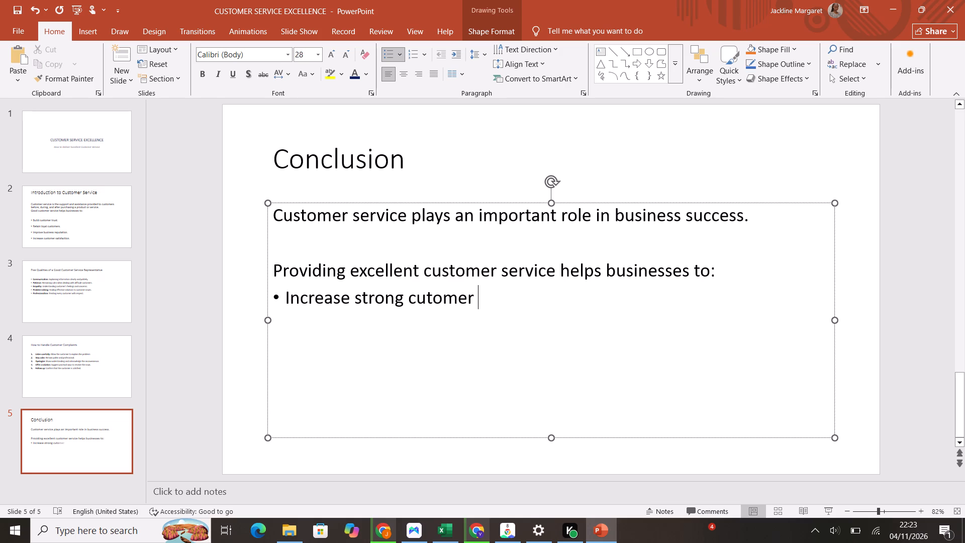
pyautogui.write('reltions')
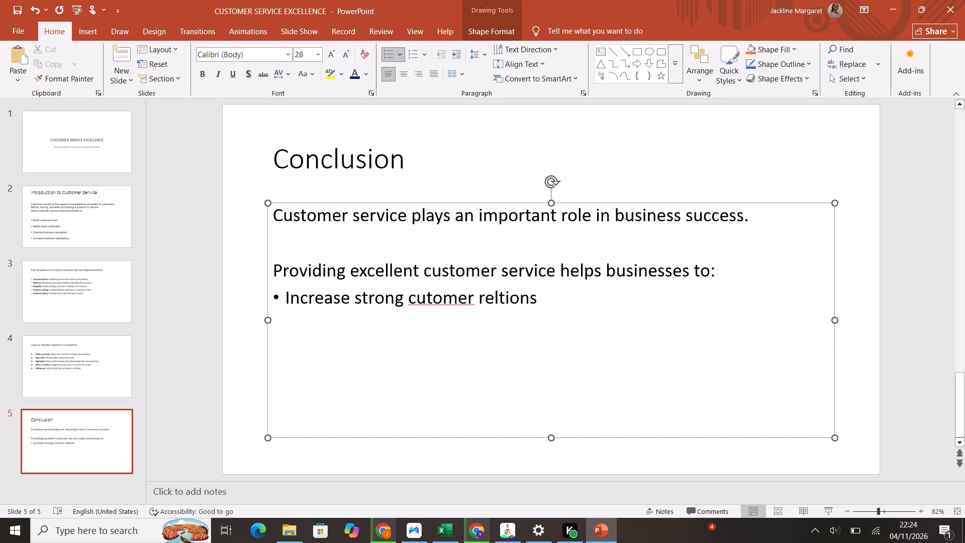
pyautogui.press('BackSpace')
pyautogui.write('ships')
pyautogui.click(427, 298)
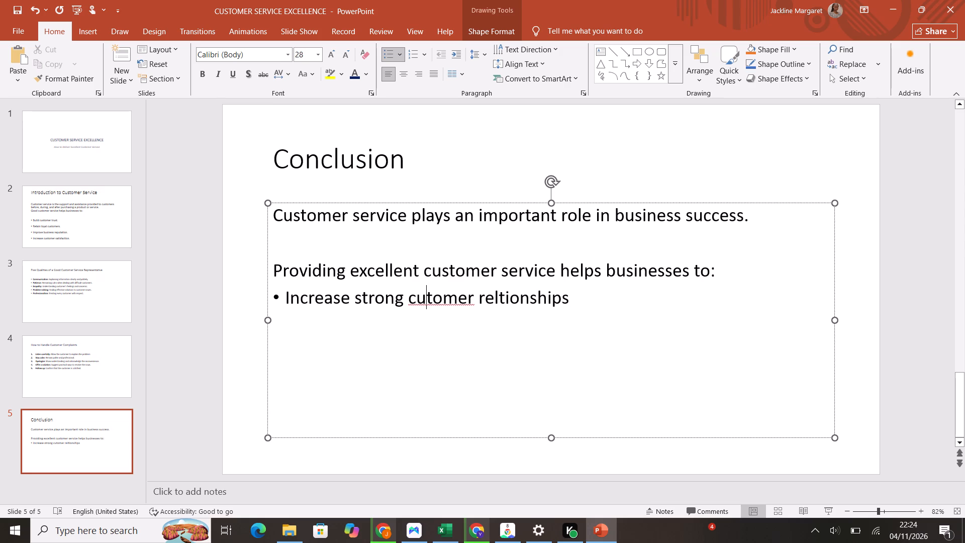
pyautogui.press('s')
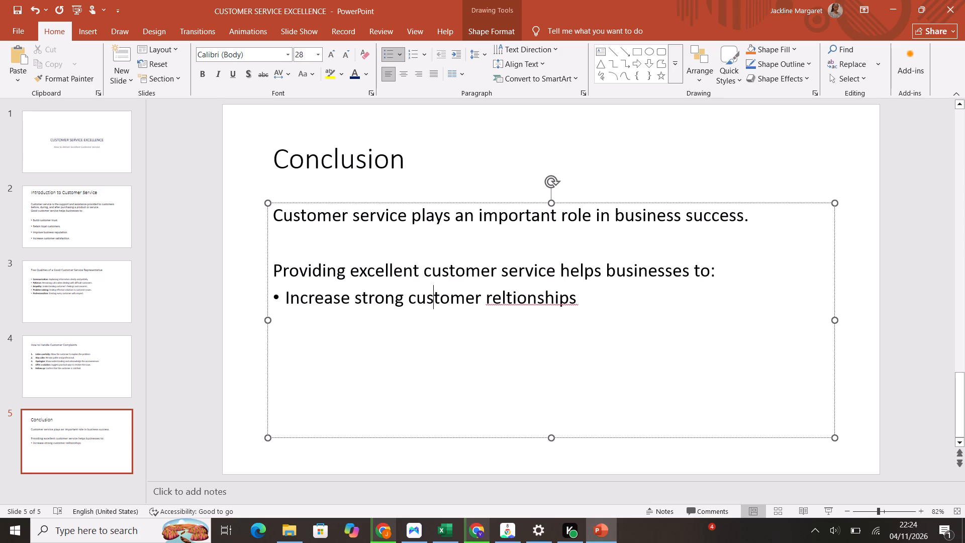
pyautogui.click(505, 302)
pyautogui.press('a')
pyautogui.click(604, 287)
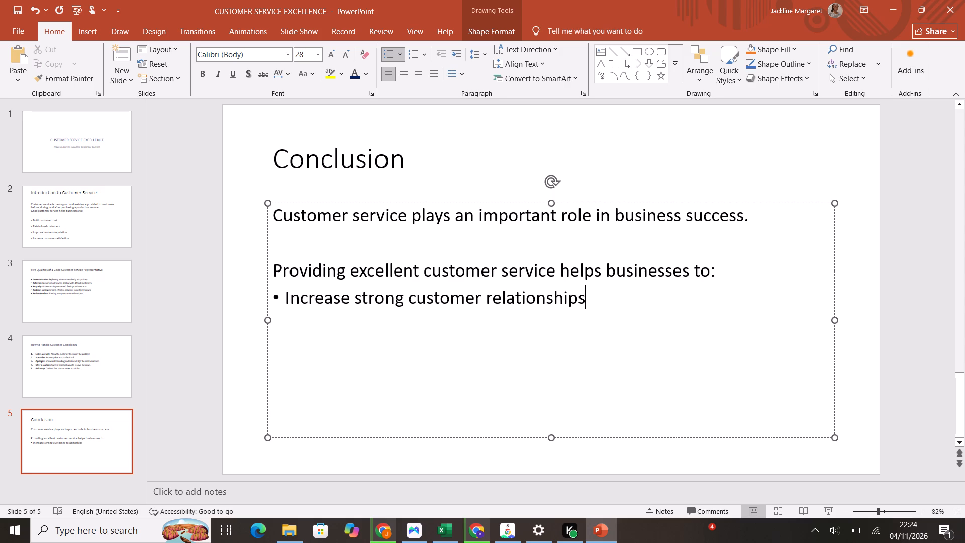
pyautogui.press('.')
# Add the bullets "Increase customer loyalty.", "Improve customer satisfaction." and "Create a positive business reputation." below the first bullet.
pyautogui.press('Return')
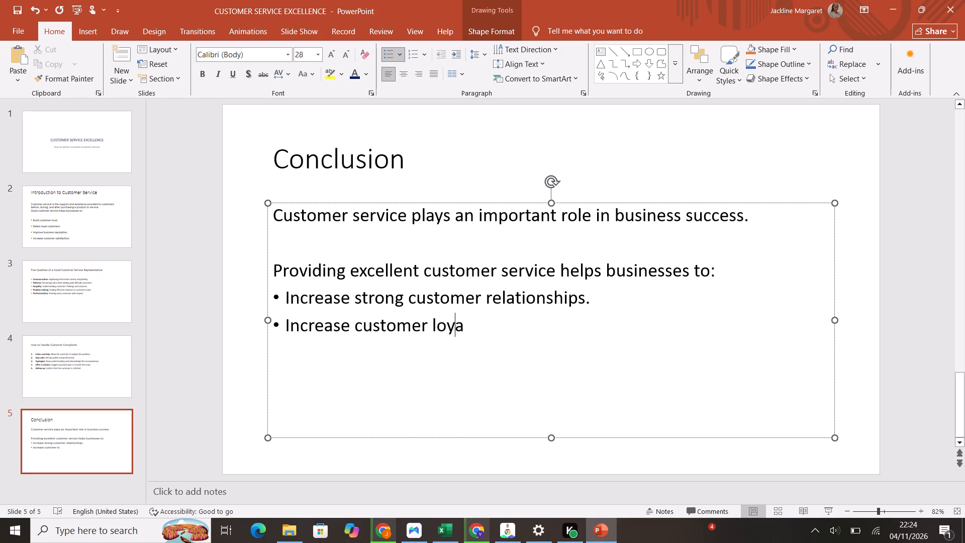
pyautogui.press('.')
pyautogui.press('Return')
pyautogui.write('mprove customer satisfaction')
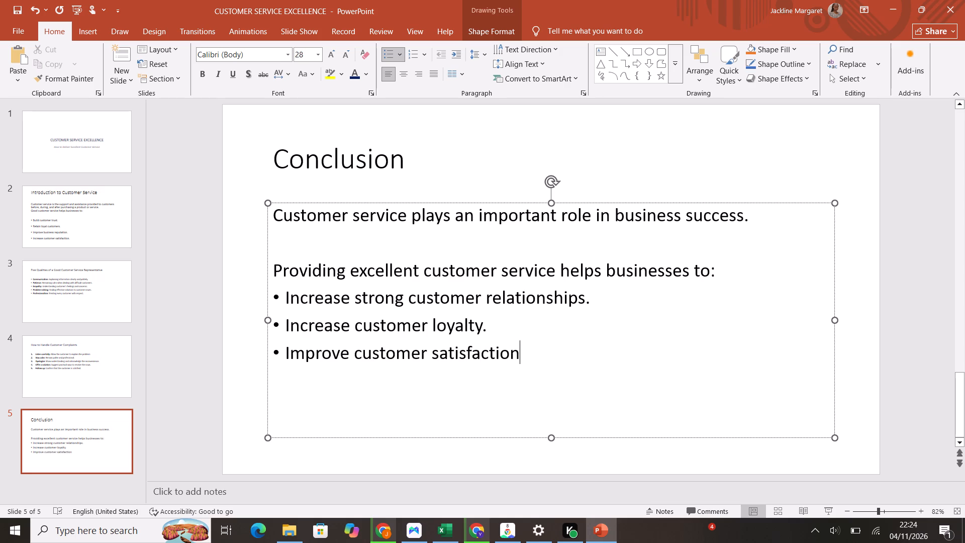
pyautogui.press('.')
pyautogui.press('Return')
pyautogui.write('reate a positive business')
pyautogui.press('space')
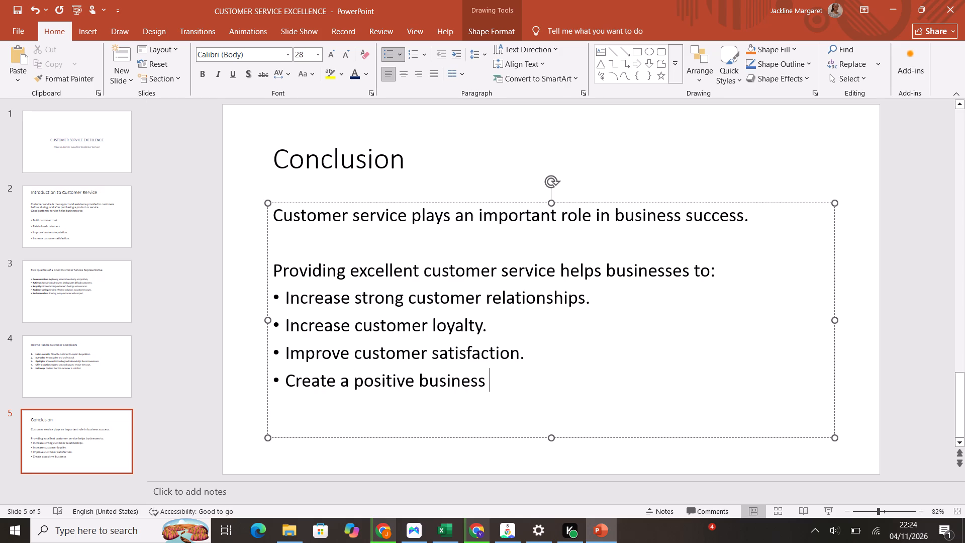
pyautogui.write('reputation')
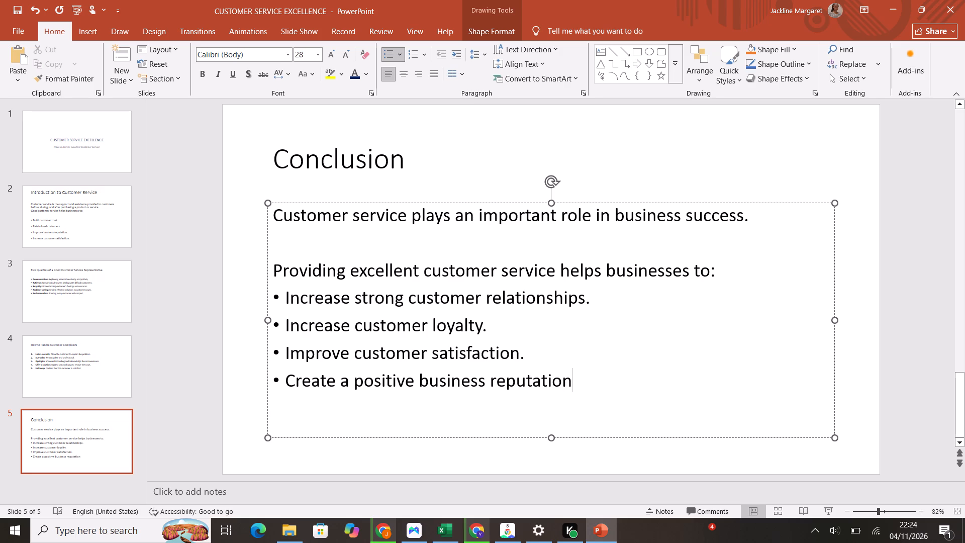
pyautogui.press('.')
# Leave a blank line below the last bullet and begin an unbulleted closing line reading "Thank-you for".
pyautogui.press('Return')
pyautogui.press('BackSpace')
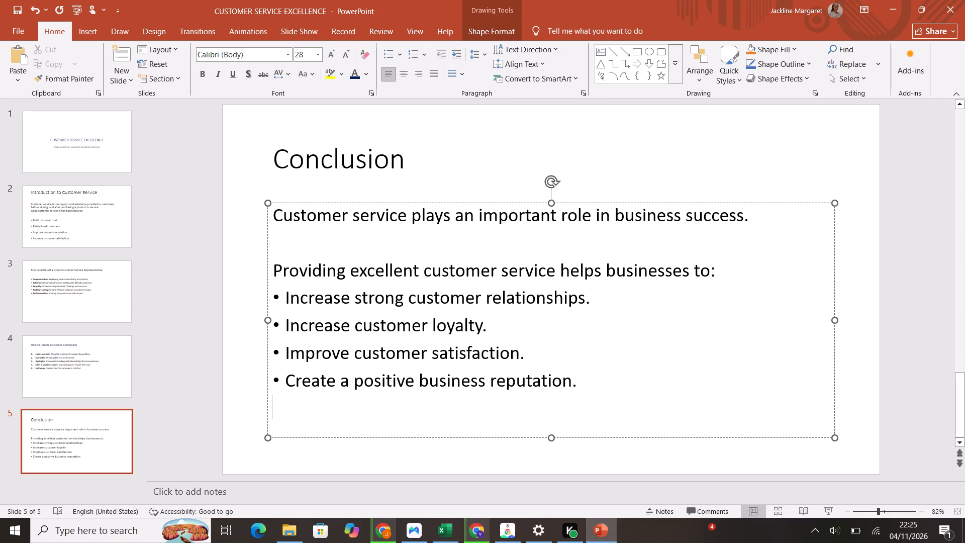
pyautogui.press('Return')
pyautogui.press('t')
pyautogui.write('hankyou')
pyautogui.press('BackSpace')
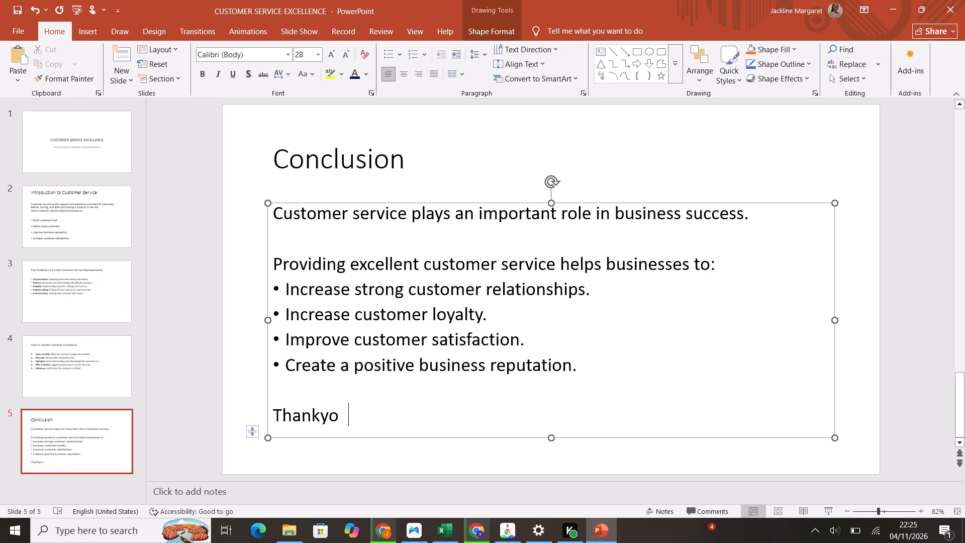
pyautogui.press('BackSpace')
pyautogui.press('BackSpace')
pyautogui.write('-you fo')
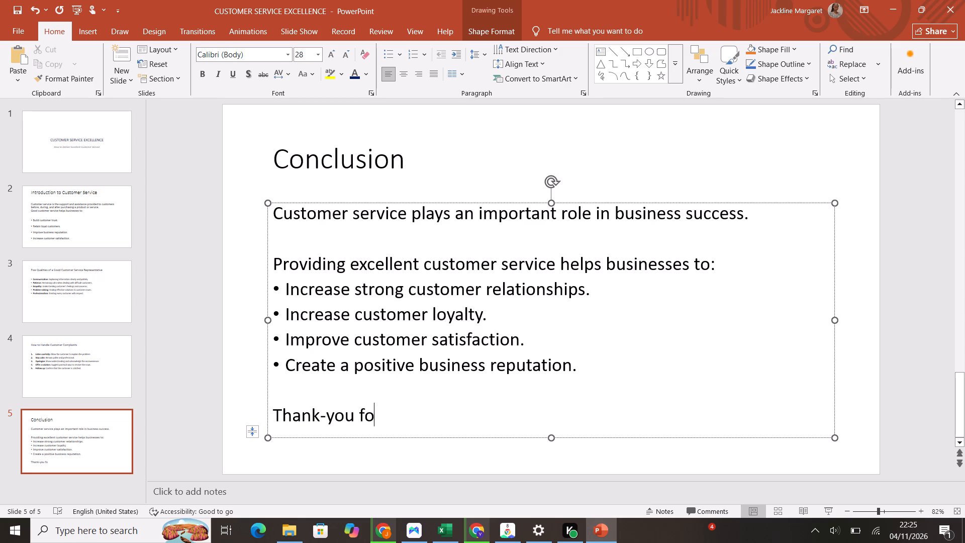
pyautogui.press('r')
# Rewrite the closing line in capitals as "THANK-YOU FOR YOUR ATTENTION".
pyautogui.press('BackSpace')
pyautogui.press('BackSpace')
pyautogui.press('BackSpace')
pyautogui.press('BackSpace')
pyautogui.press('BackSpace')
pyautogui.press('BackSpace')
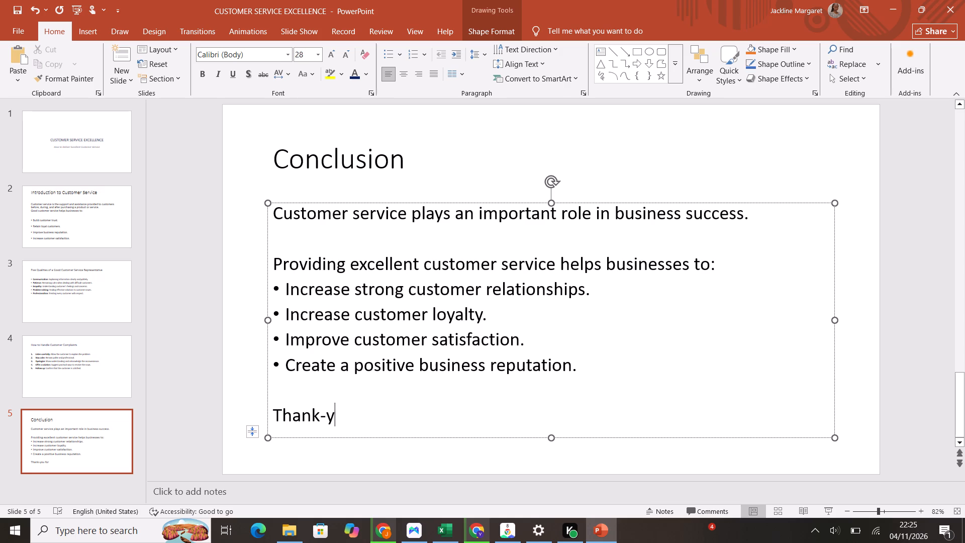
pyautogui.press('BackSpace')
pyautogui.press('BackSpace')
pyautogui.press('BackSpace')
pyautogui.press('BackSpace')
pyautogui.press('BackSpace')
pyautogui.press('BackSpace')
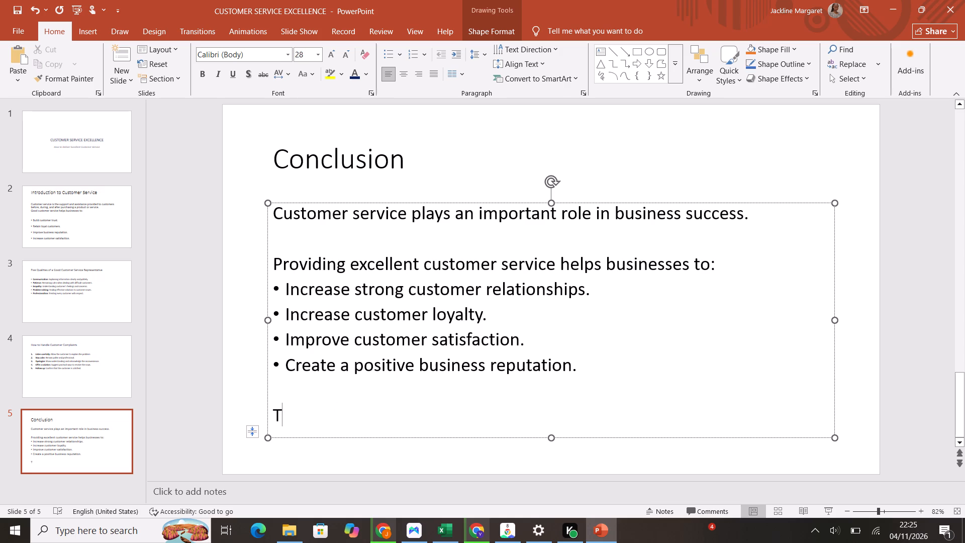
pyautogui.write('HANK-YOUF')
pyautogui.press('BackSpace')
pyautogui.press('space')
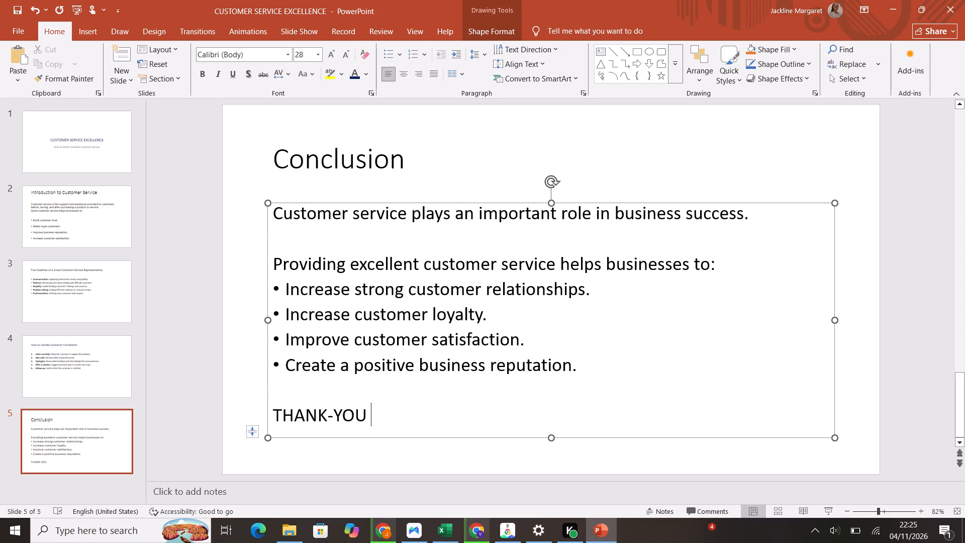
pyautogui.write('FOR YOUR ATTENTION')
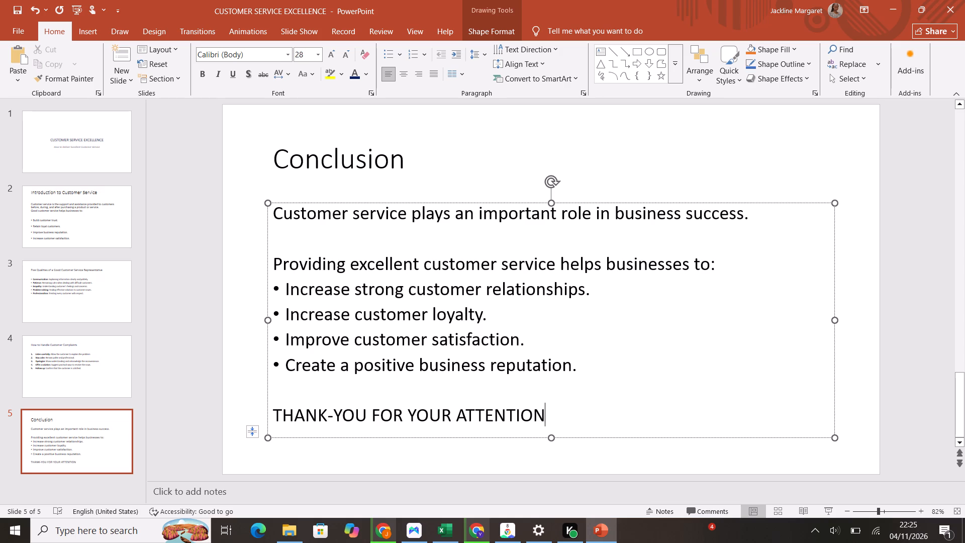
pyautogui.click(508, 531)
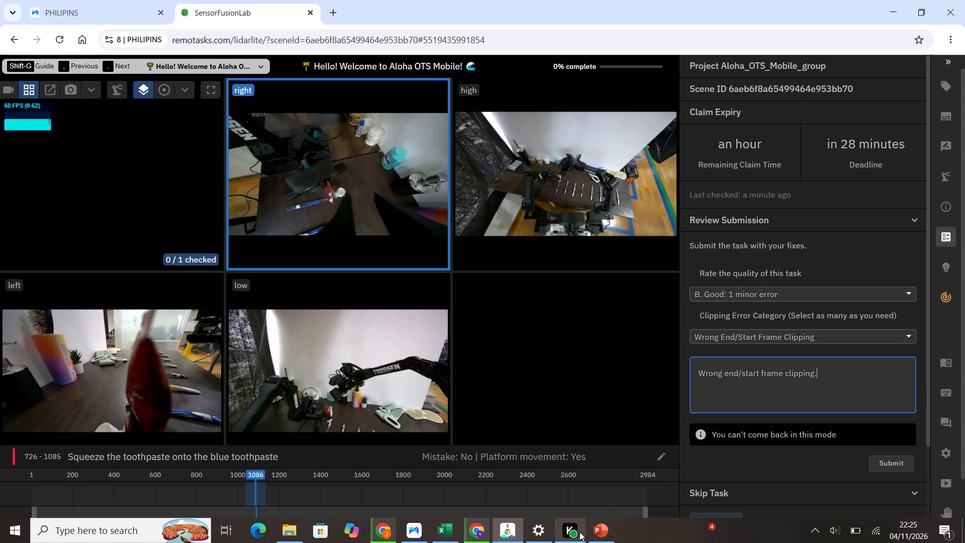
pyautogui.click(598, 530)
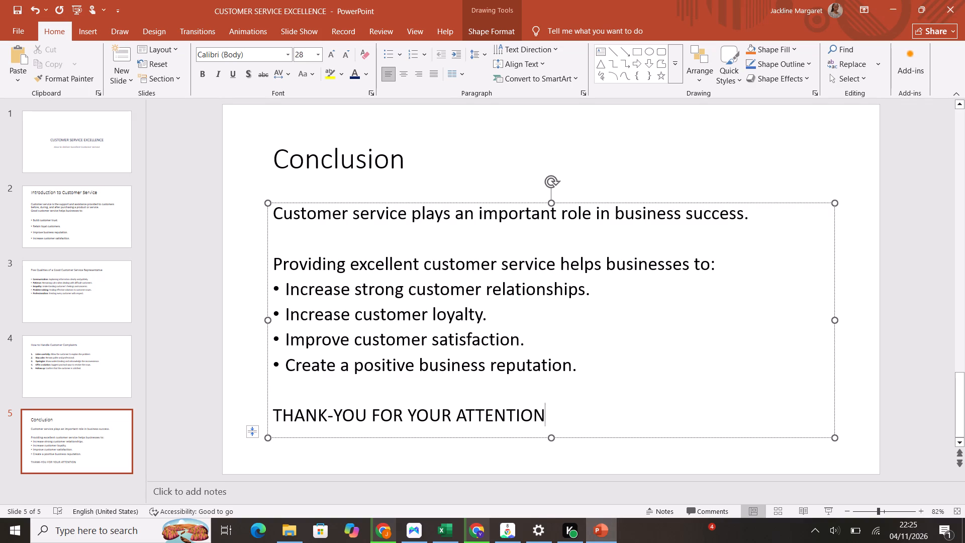
# Make the closing line "THANK-YOU FOR YOUR ATTENTION" bold and set its font size to 24.
pyautogui.moveTo(271, 412); pyautogui.dragTo(319, 414)
pyautogui.moveTo(319, 414); pyautogui.dragTo(538, 411)
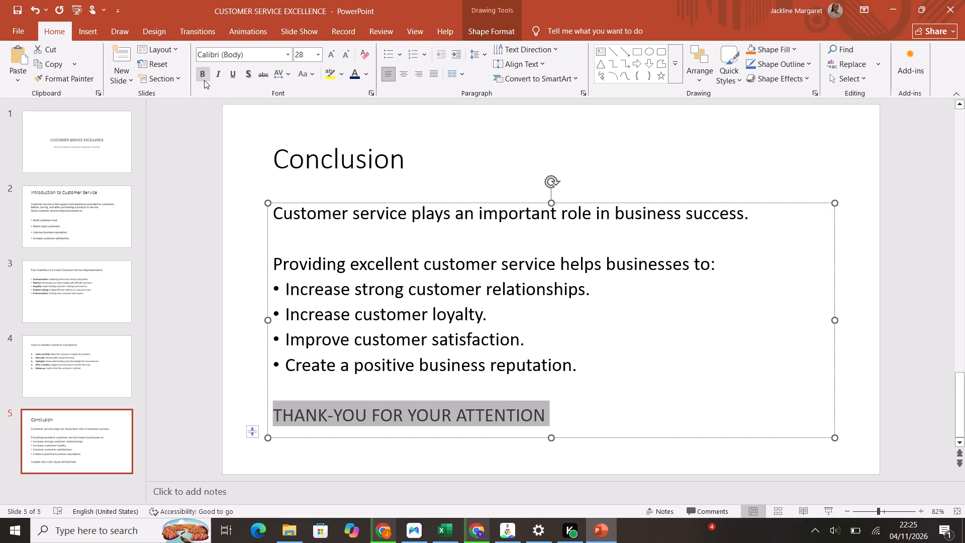
pyautogui.click(203, 74)
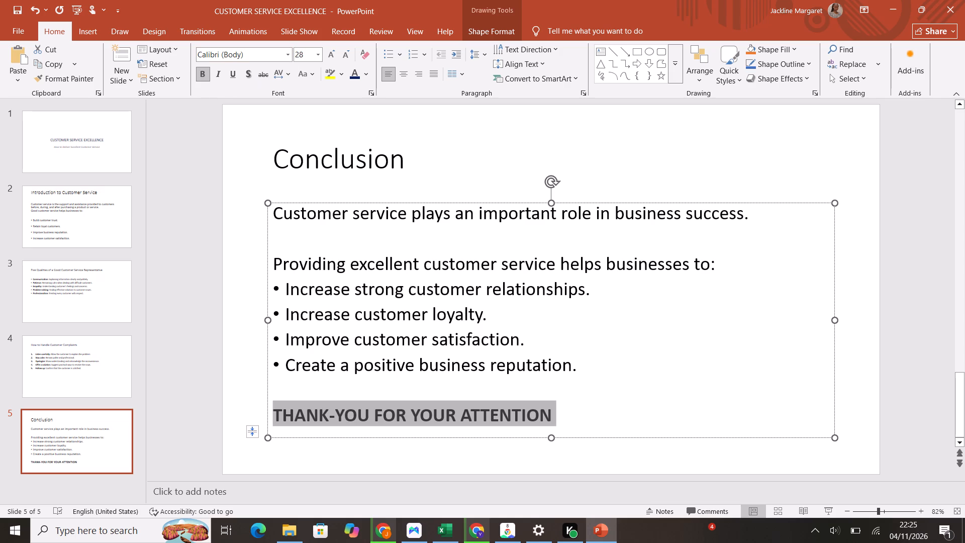
pyautogui.click(321, 55)
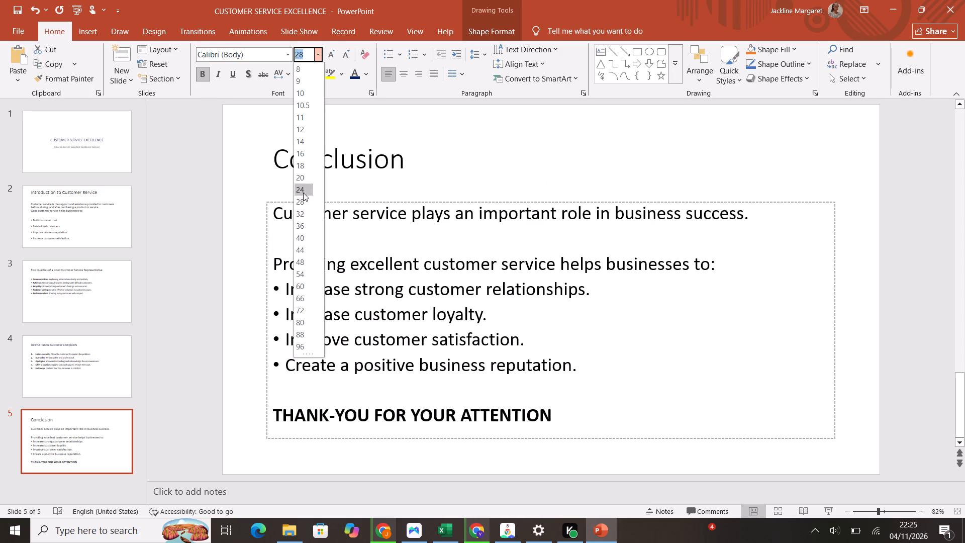
pyautogui.click(303, 191)
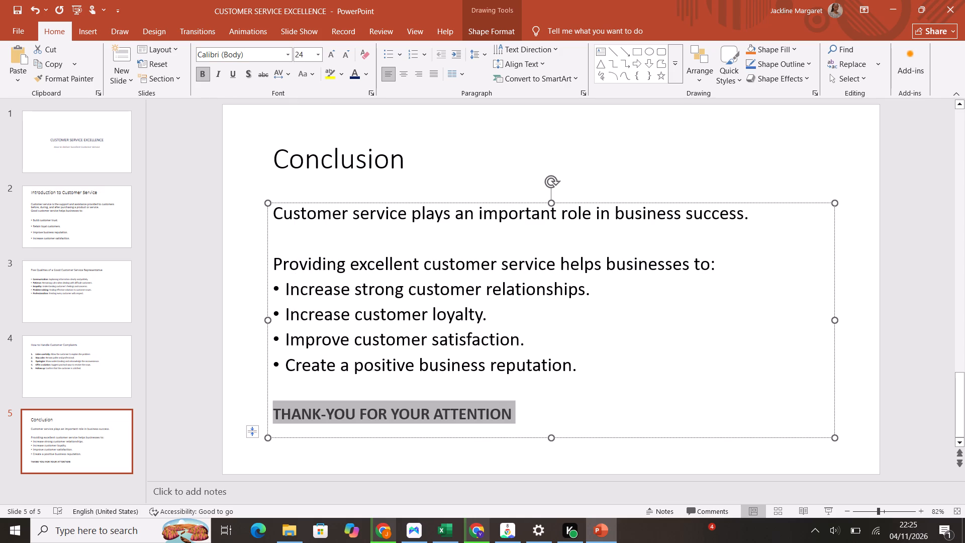
# Set the font size of the four bullets on the Conclusion slide to 20.
pyautogui.moveTo(286, 287); pyautogui.dragTo(582, 369)
pyautogui.click(314, 57)
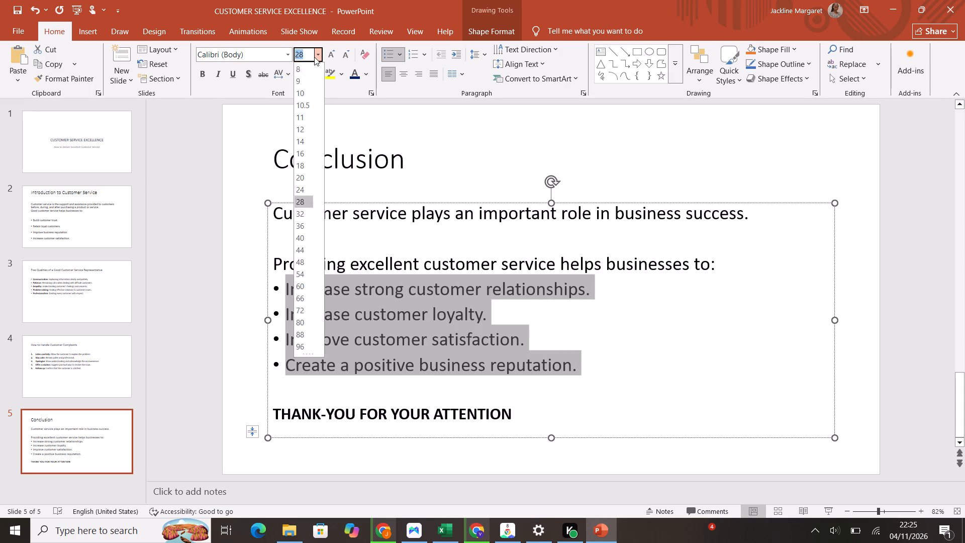
pyautogui.click(301, 177)
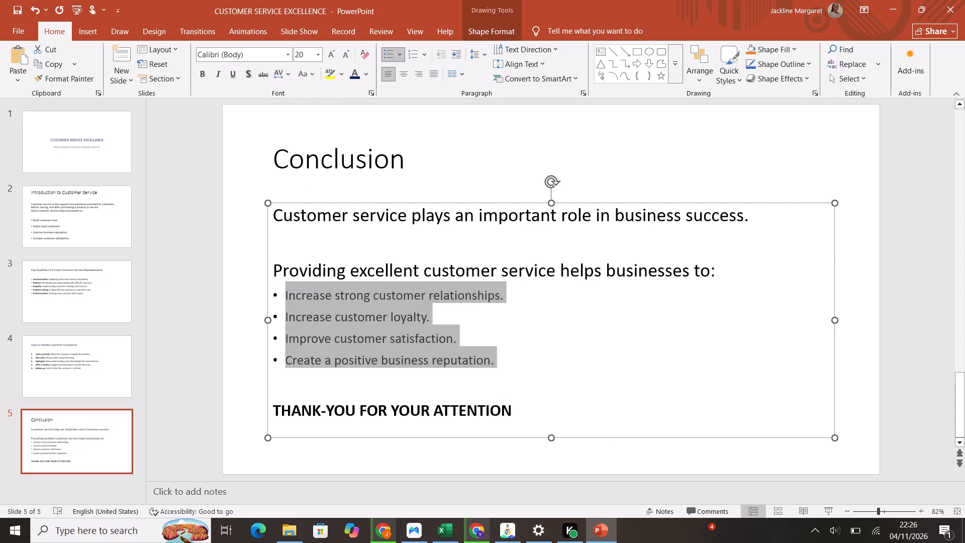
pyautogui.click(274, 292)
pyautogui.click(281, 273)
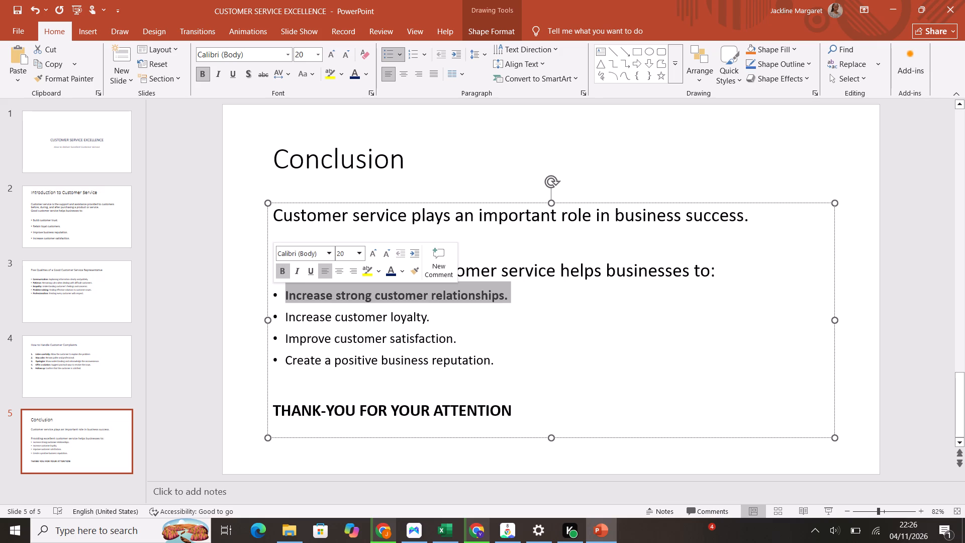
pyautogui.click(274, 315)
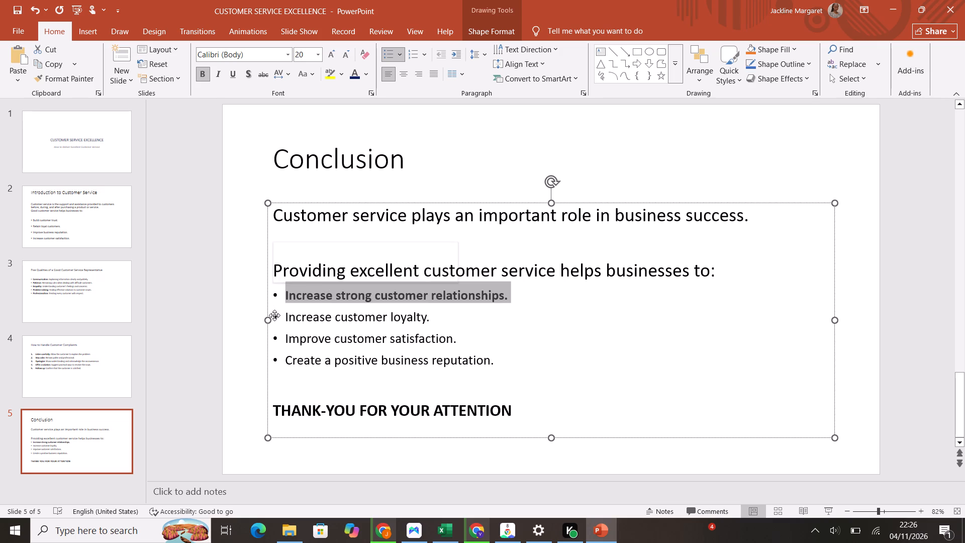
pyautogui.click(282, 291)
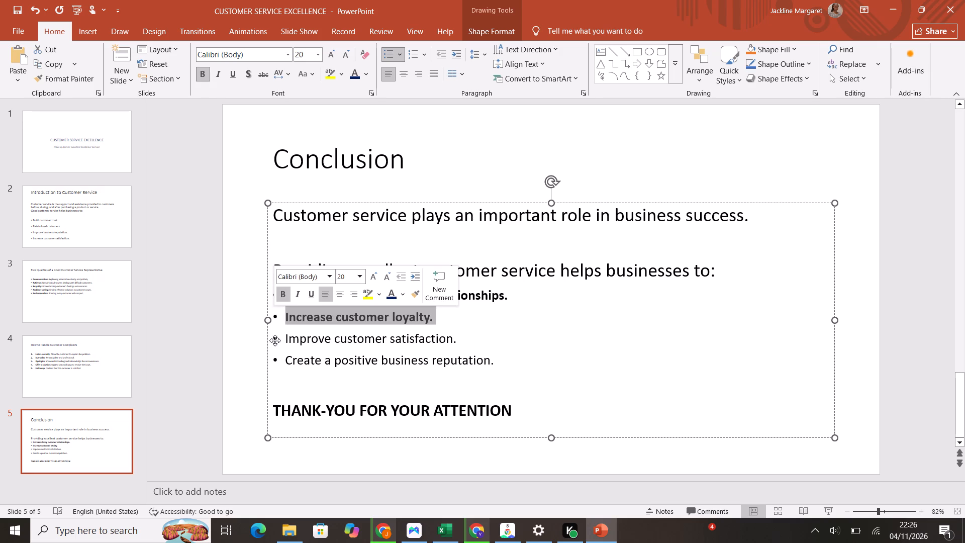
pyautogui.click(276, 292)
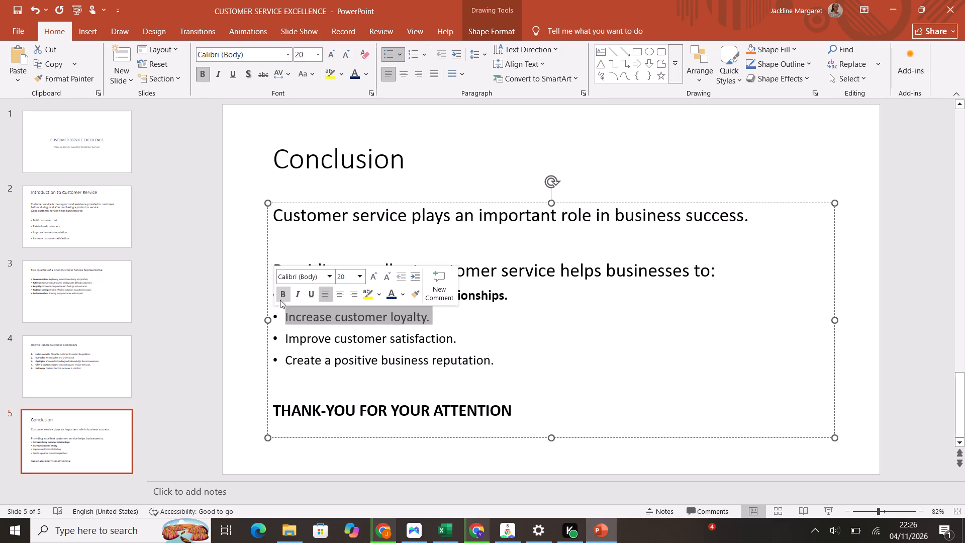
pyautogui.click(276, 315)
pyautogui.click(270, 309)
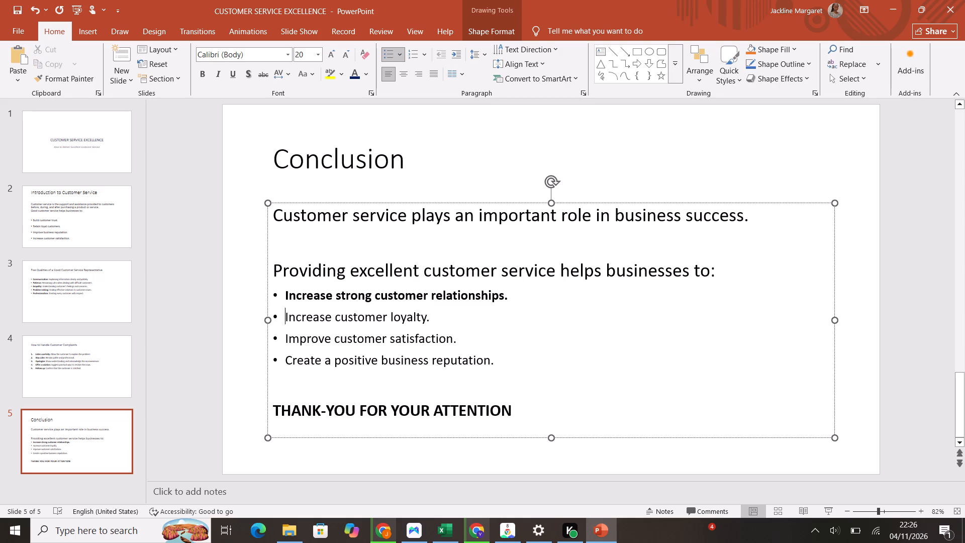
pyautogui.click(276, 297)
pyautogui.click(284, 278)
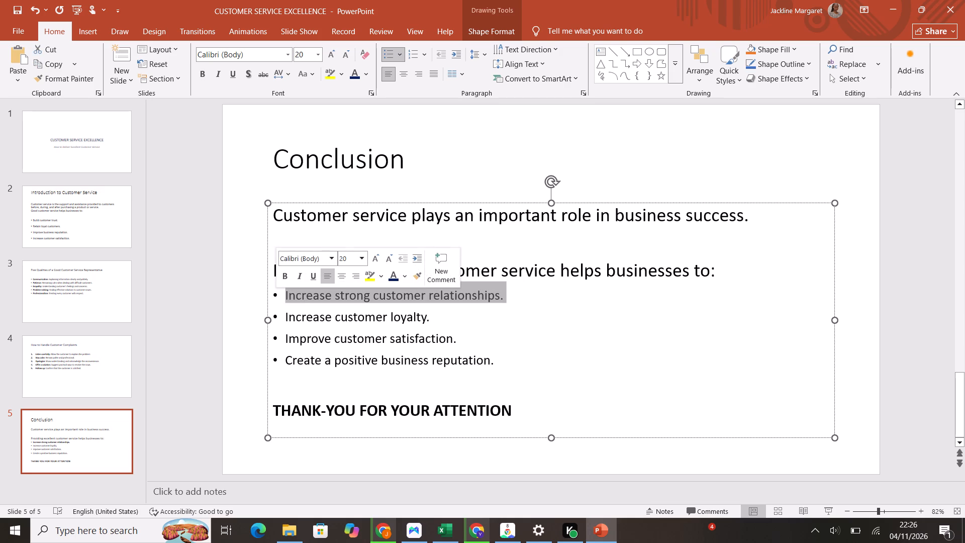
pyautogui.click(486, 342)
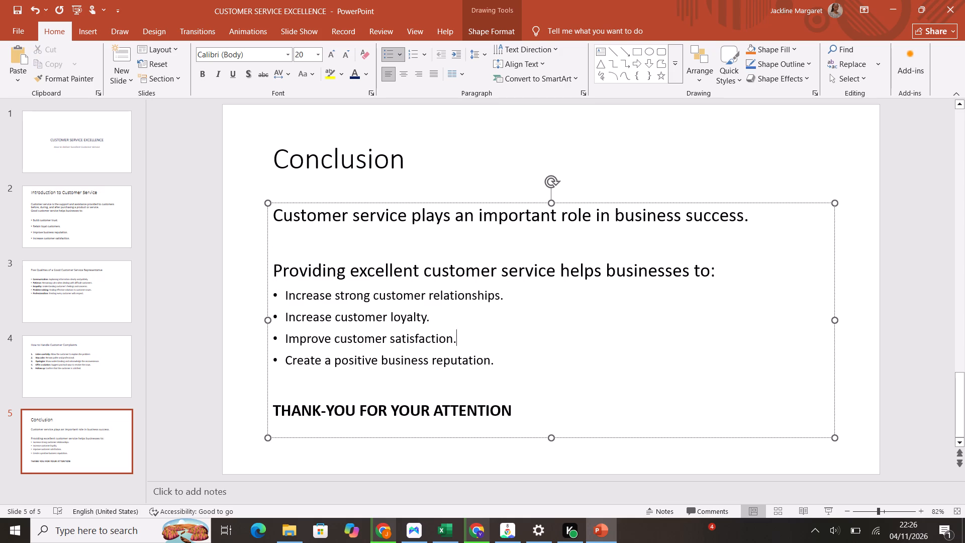
# Format the opening sentence "Customer service plays an important role in business success." as bold, size 32 and dark blue.
pyautogui.moveTo(271, 220); pyautogui.dragTo(753, 211)
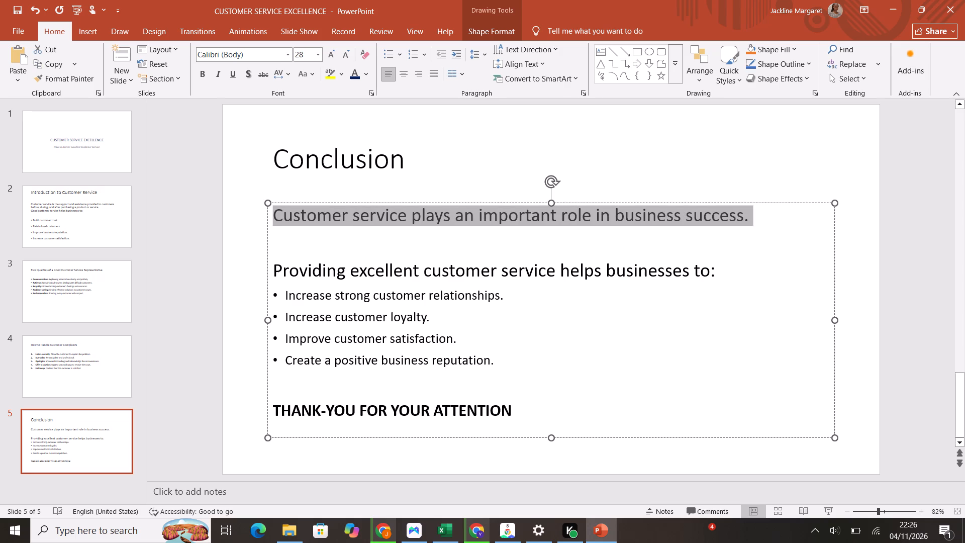
pyautogui.moveTo(753, 211); pyautogui.dragTo(753, 211)
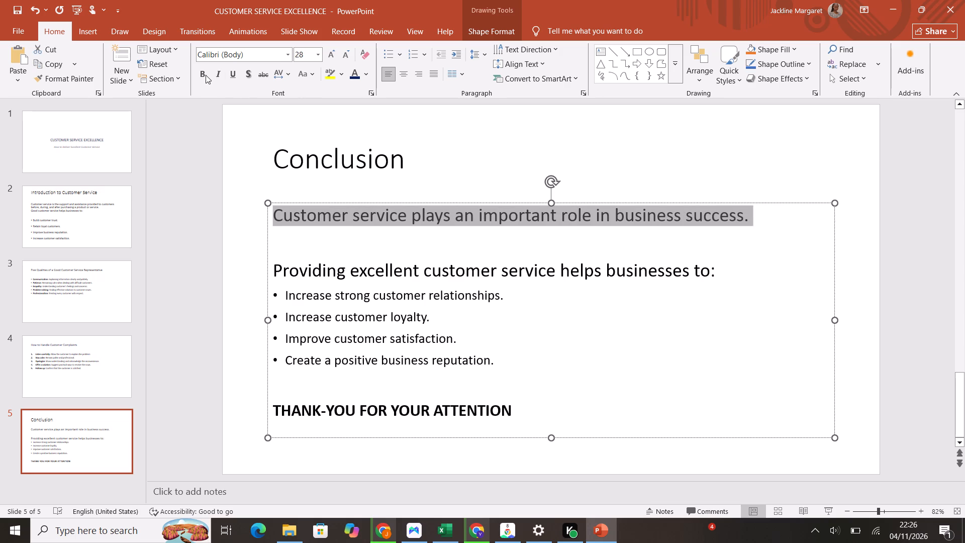
pyautogui.click(206, 75)
pyautogui.click(316, 55)
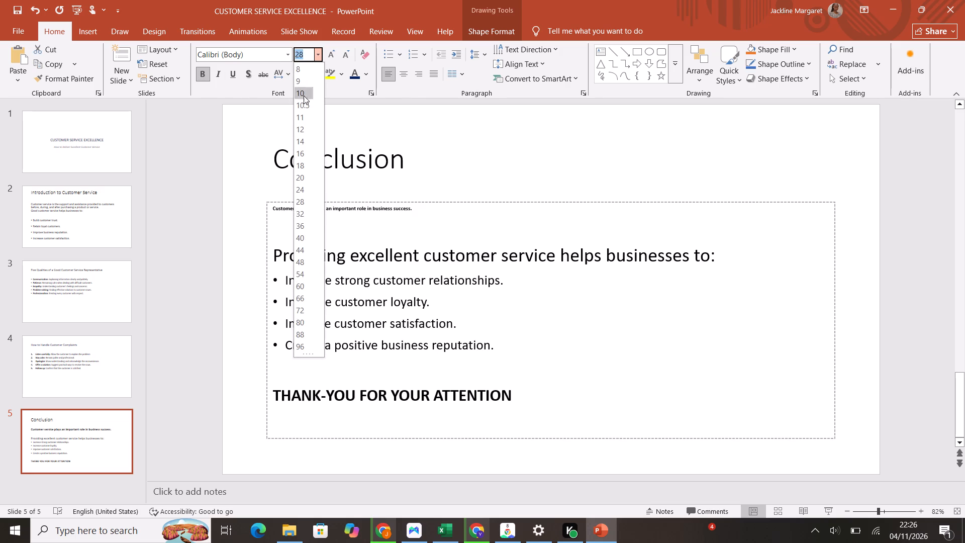
pyautogui.click(305, 215)
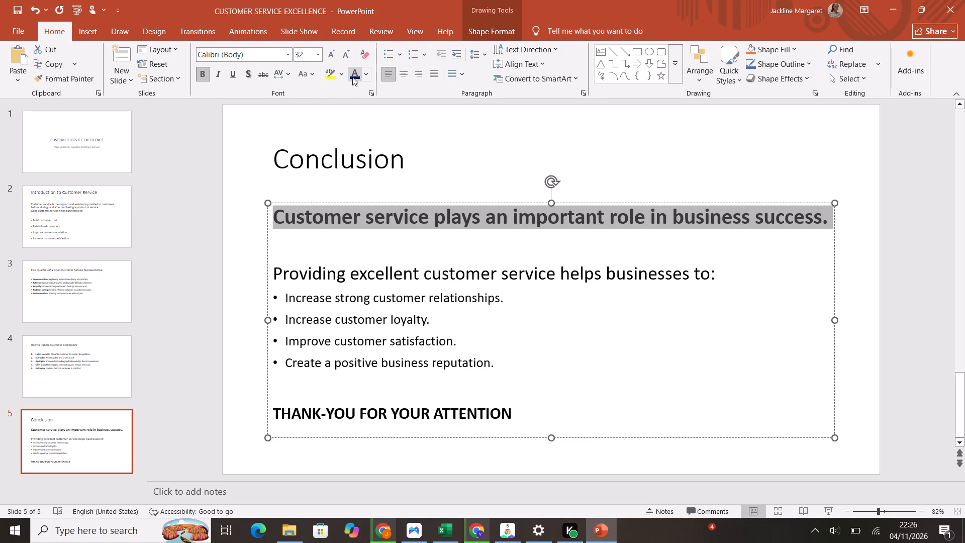
pyautogui.click(353, 74)
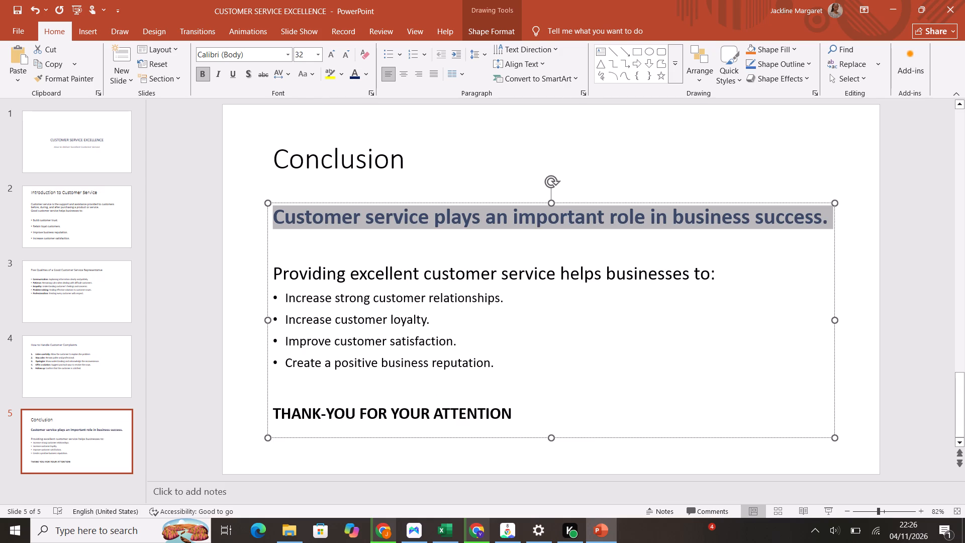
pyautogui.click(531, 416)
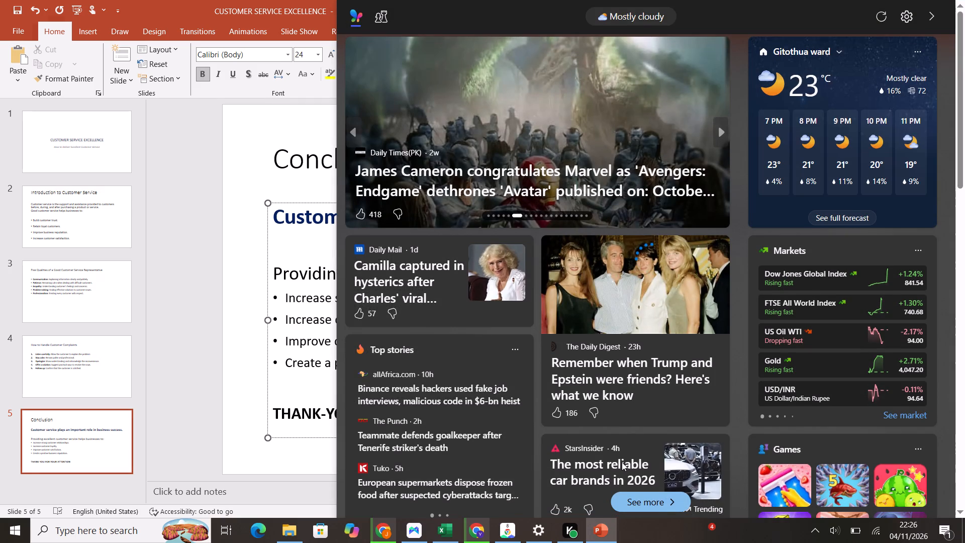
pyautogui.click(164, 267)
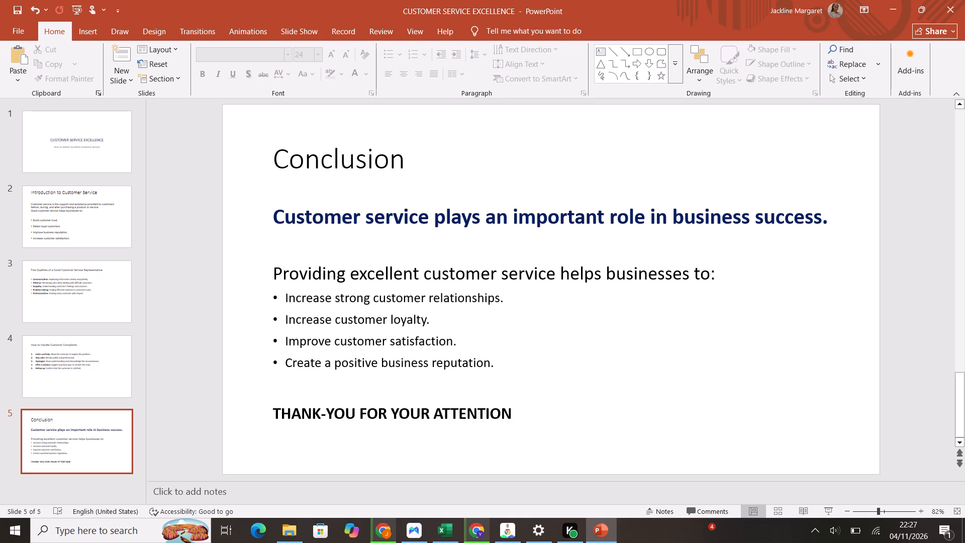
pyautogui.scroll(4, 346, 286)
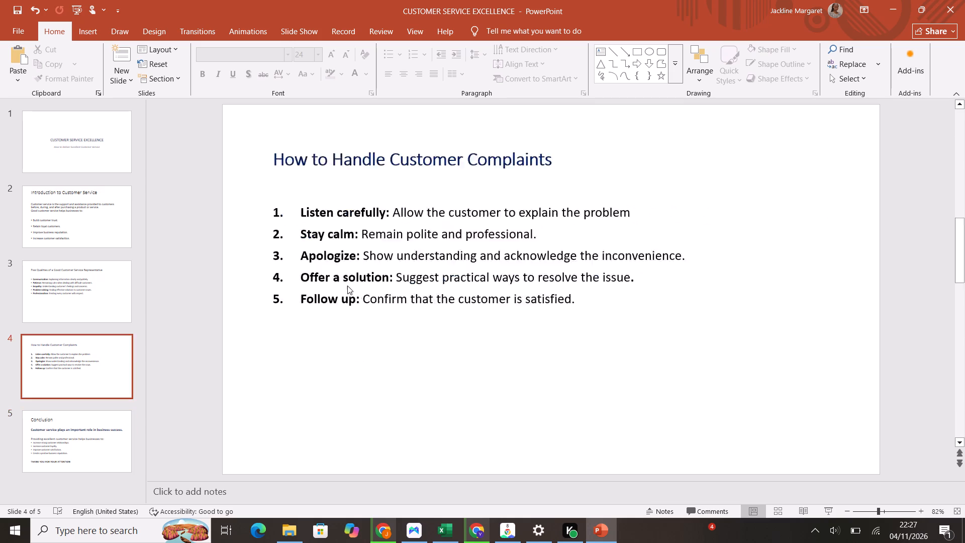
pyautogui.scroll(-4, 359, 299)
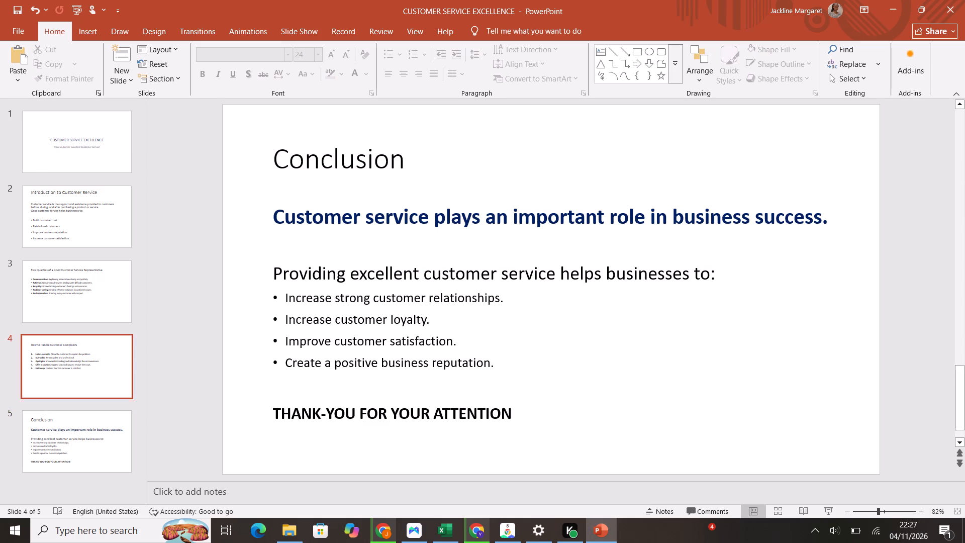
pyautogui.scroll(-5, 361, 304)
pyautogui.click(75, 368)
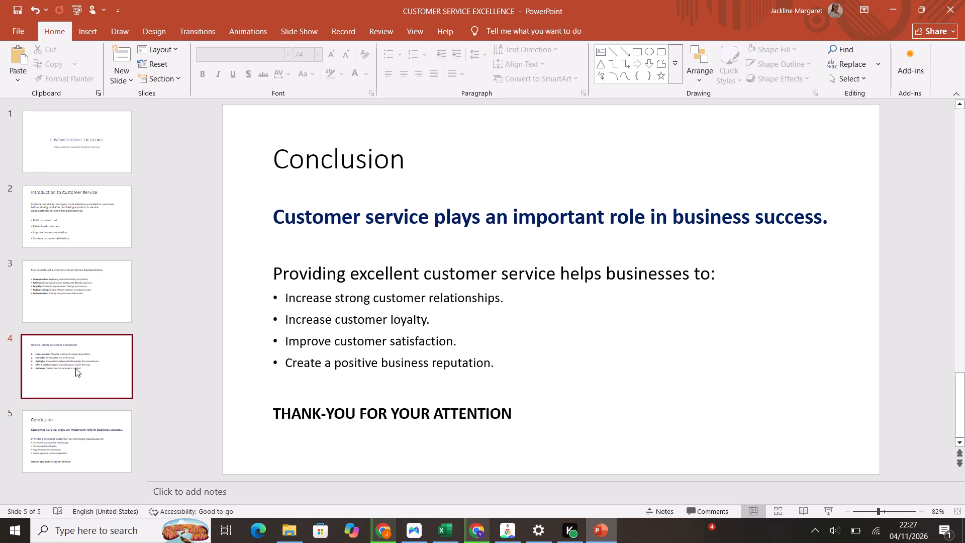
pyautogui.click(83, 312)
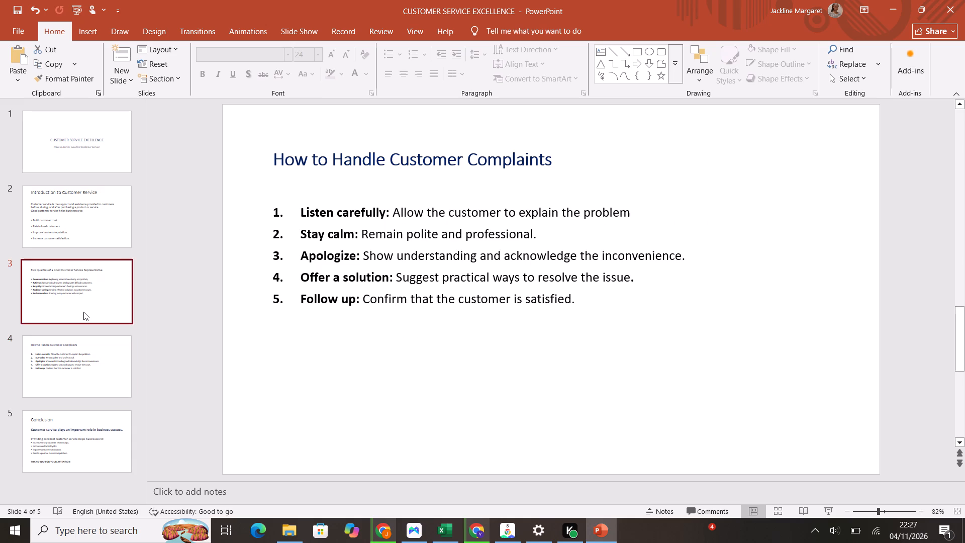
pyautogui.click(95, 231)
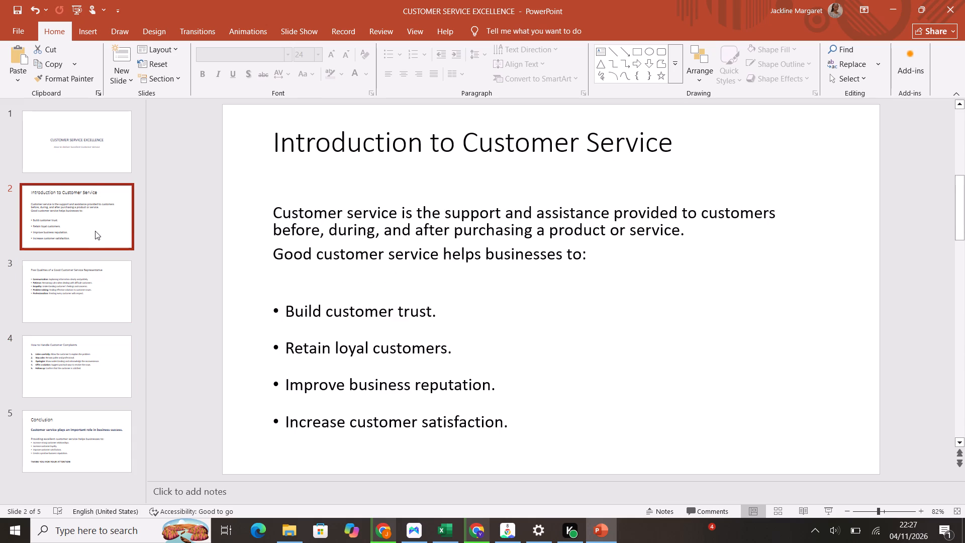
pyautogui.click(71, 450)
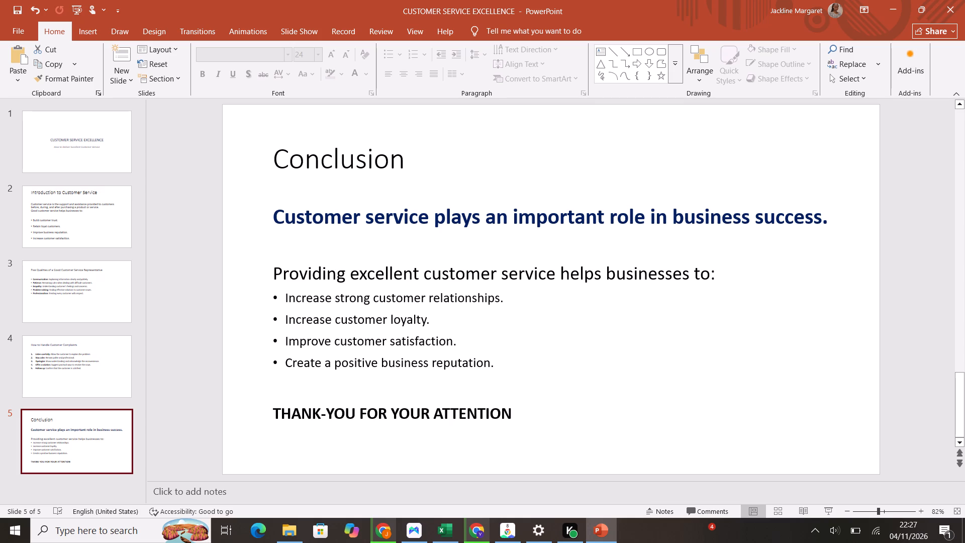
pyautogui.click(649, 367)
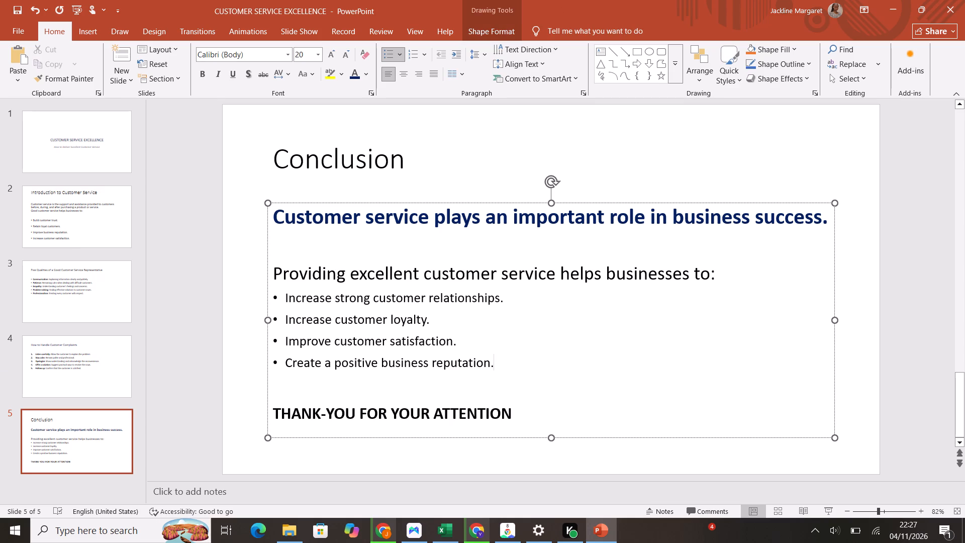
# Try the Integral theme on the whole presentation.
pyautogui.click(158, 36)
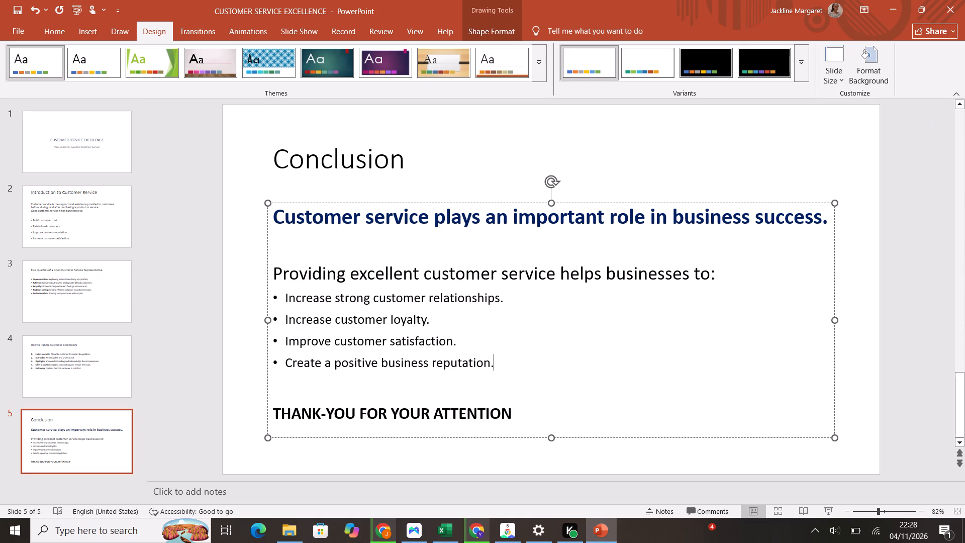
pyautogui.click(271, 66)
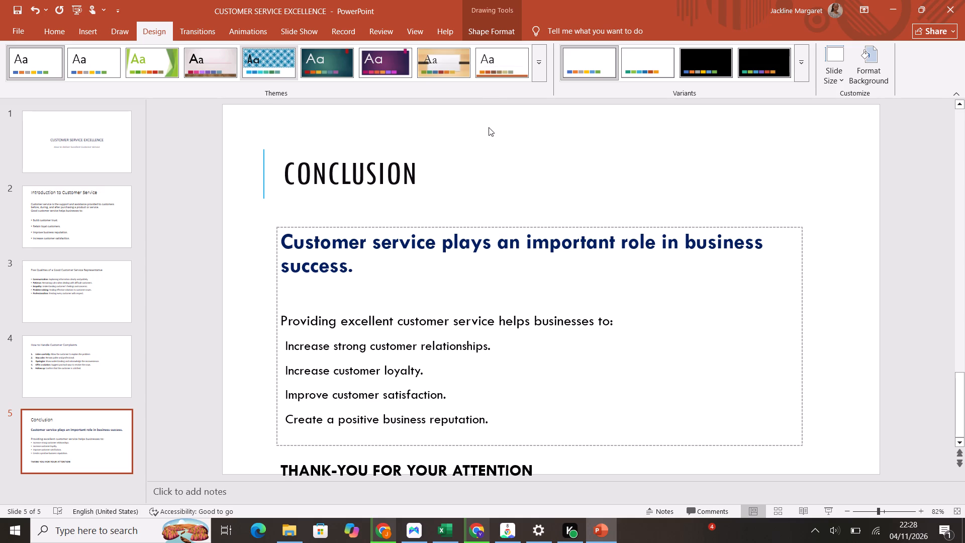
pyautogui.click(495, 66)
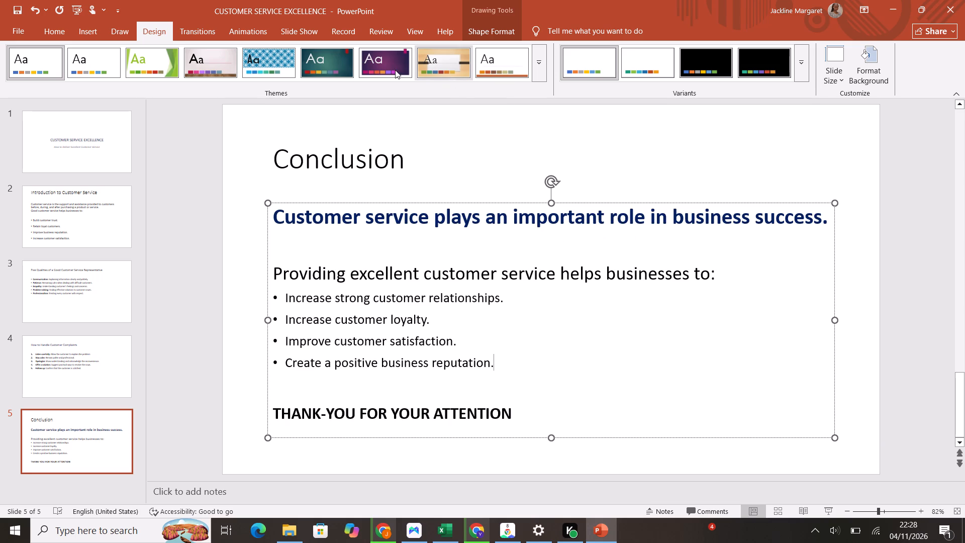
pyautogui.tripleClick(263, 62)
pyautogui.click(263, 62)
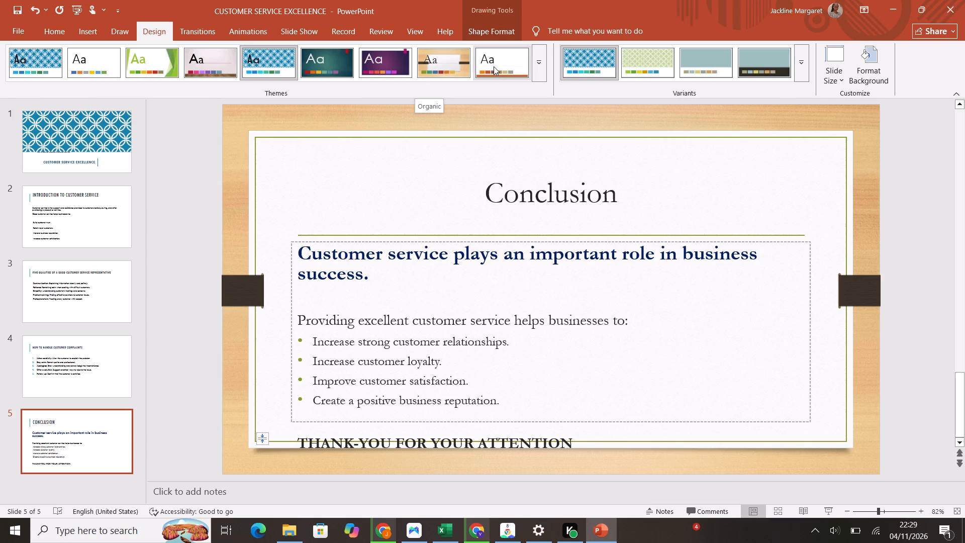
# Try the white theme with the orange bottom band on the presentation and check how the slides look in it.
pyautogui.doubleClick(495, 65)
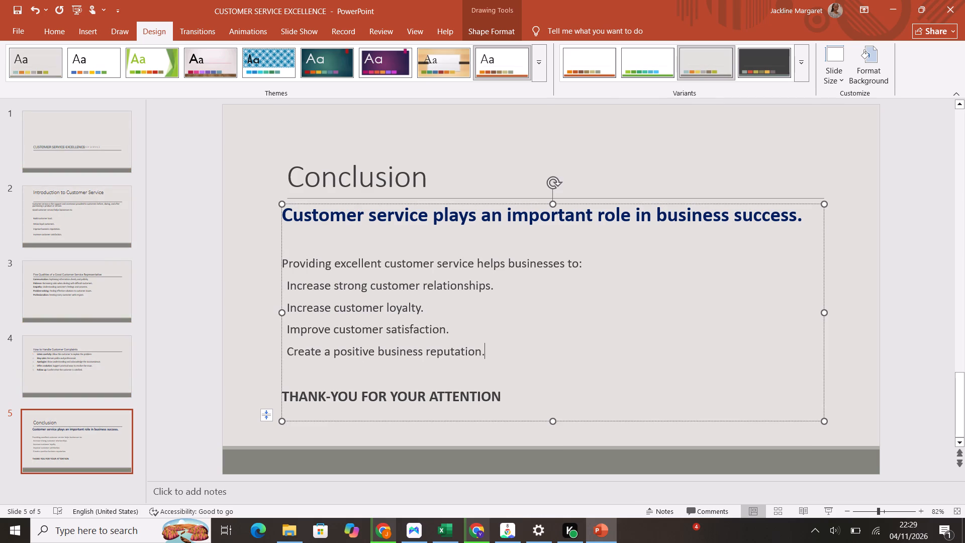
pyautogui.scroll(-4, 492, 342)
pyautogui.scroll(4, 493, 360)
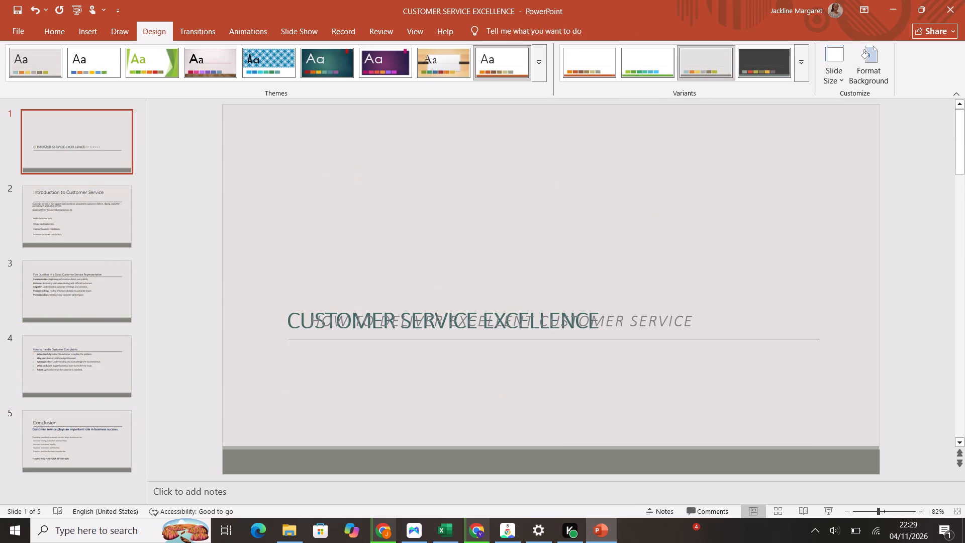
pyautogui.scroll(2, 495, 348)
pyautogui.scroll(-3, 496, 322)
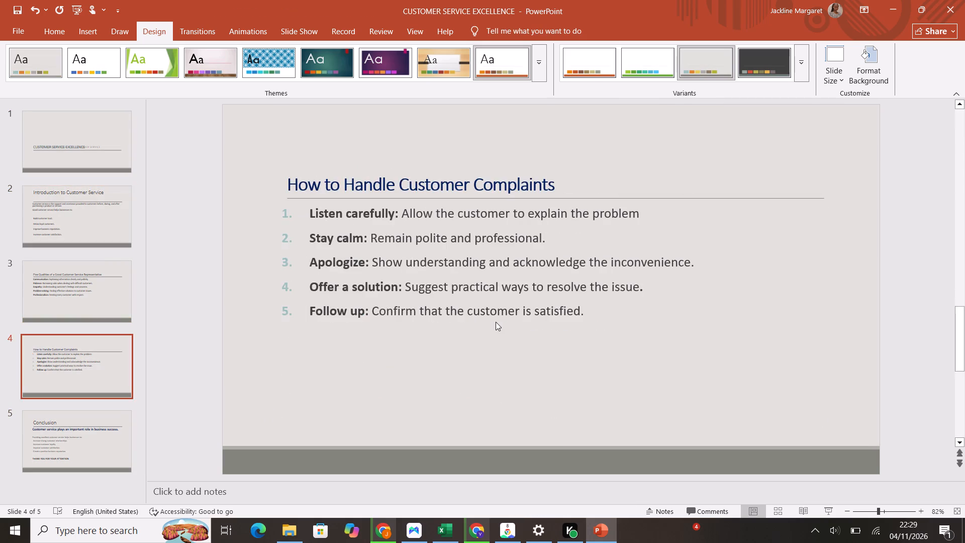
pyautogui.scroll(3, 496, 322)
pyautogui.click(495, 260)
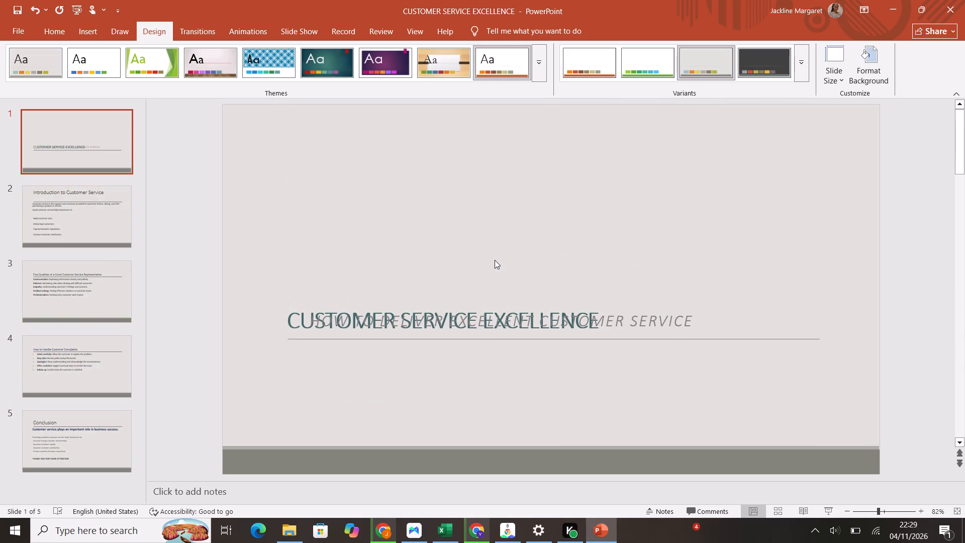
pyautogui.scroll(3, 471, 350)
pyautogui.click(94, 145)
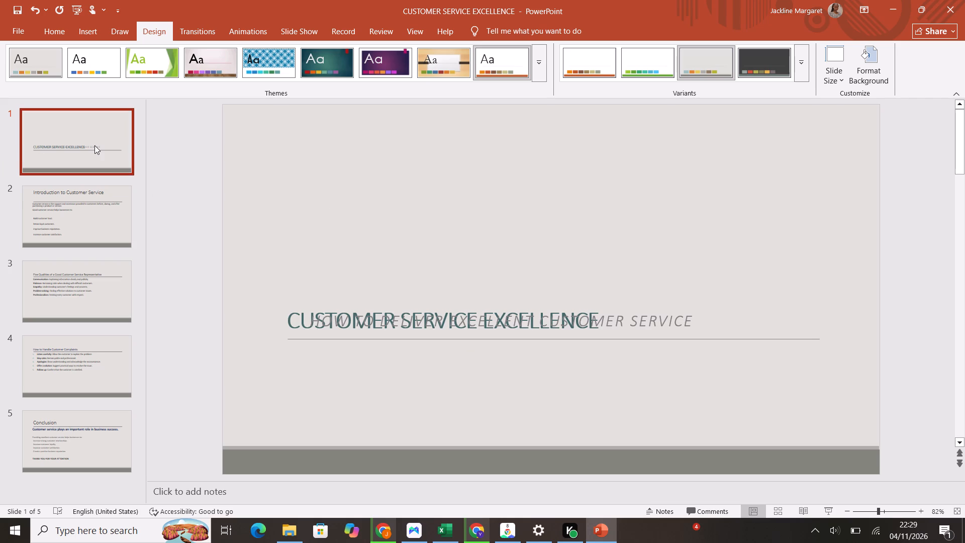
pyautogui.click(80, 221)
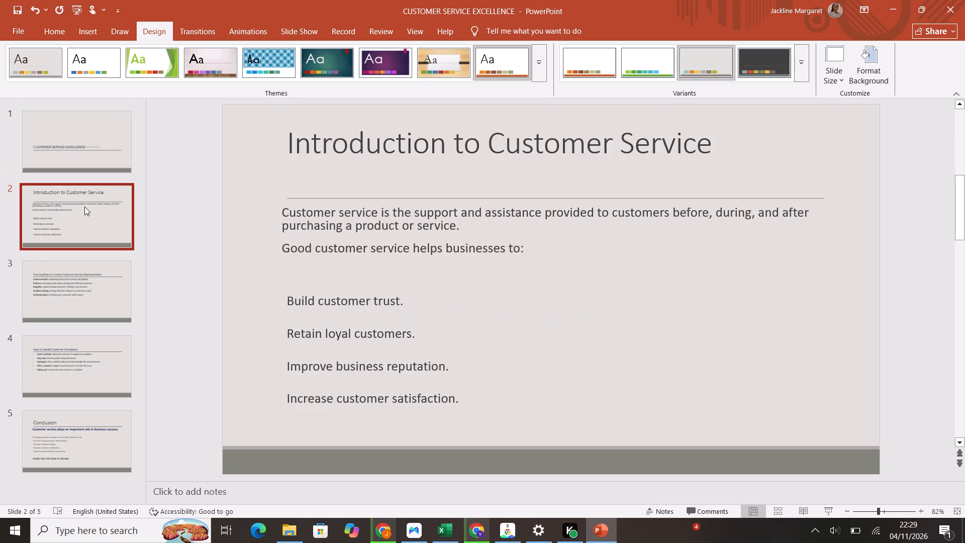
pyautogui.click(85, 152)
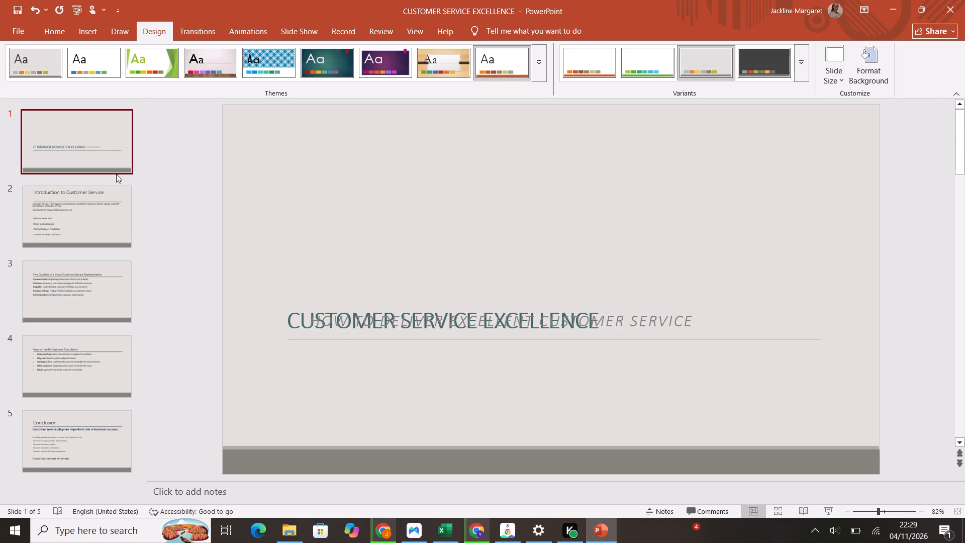
# Apply the theme with the wooden floor to the presentation, compare its variants and choose the blue-accented one with the grey floor.
pyautogui.click(203, 72)
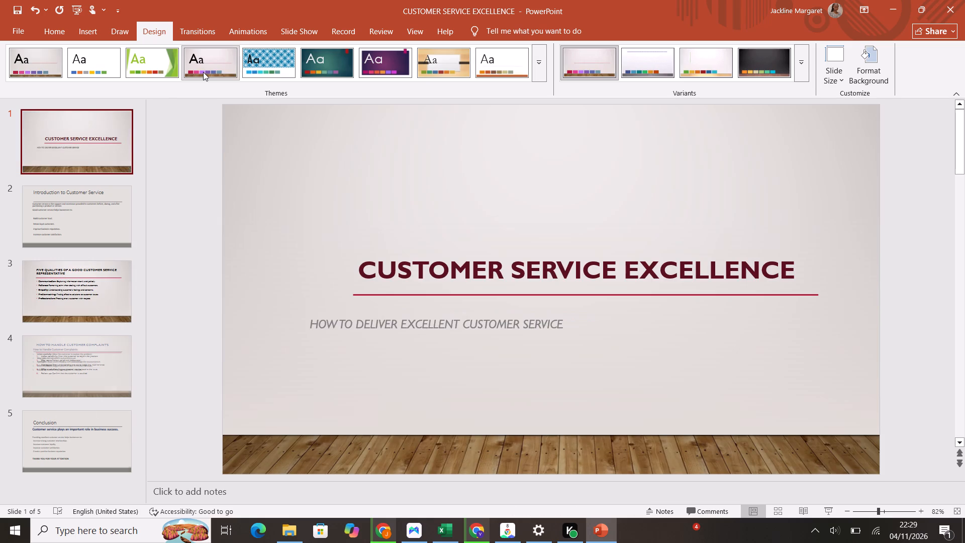
pyautogui.scroll(-1, 441, 368)
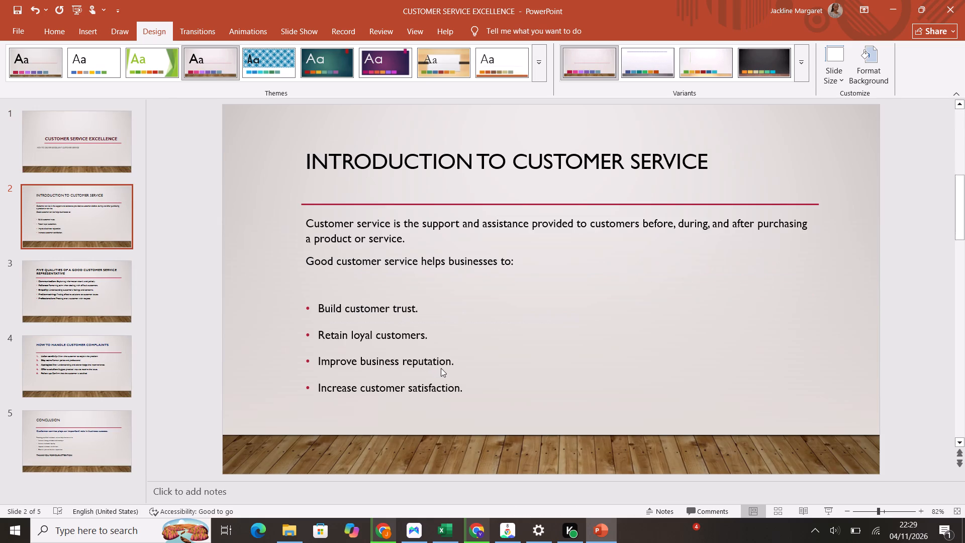
pyautogui.scroll(1, 441, 368)
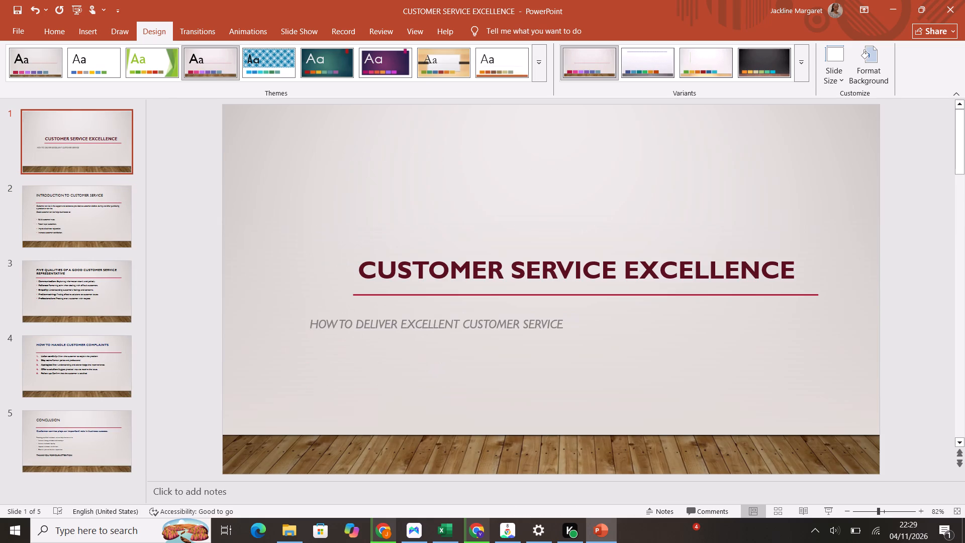
pyautogui.click(705, 65)
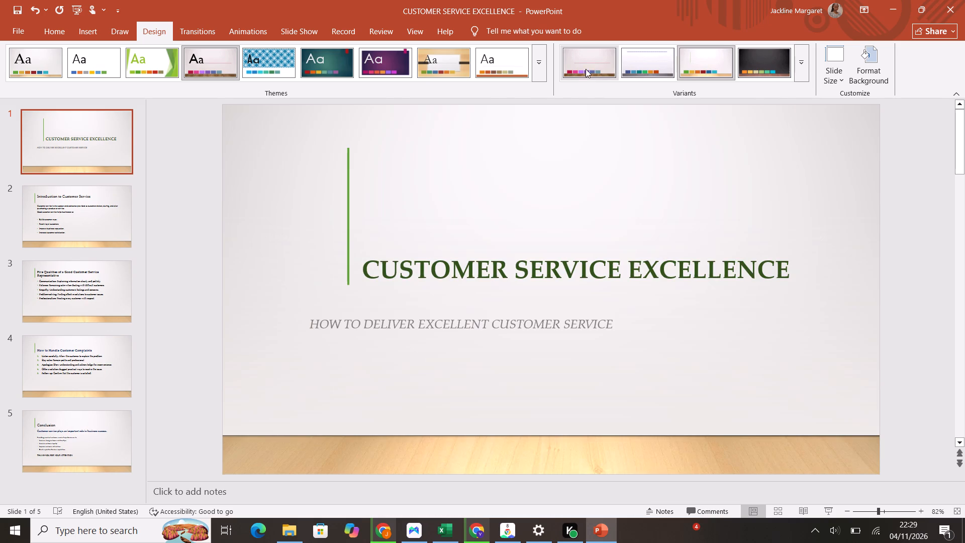
pyautogui.click(597, 62)
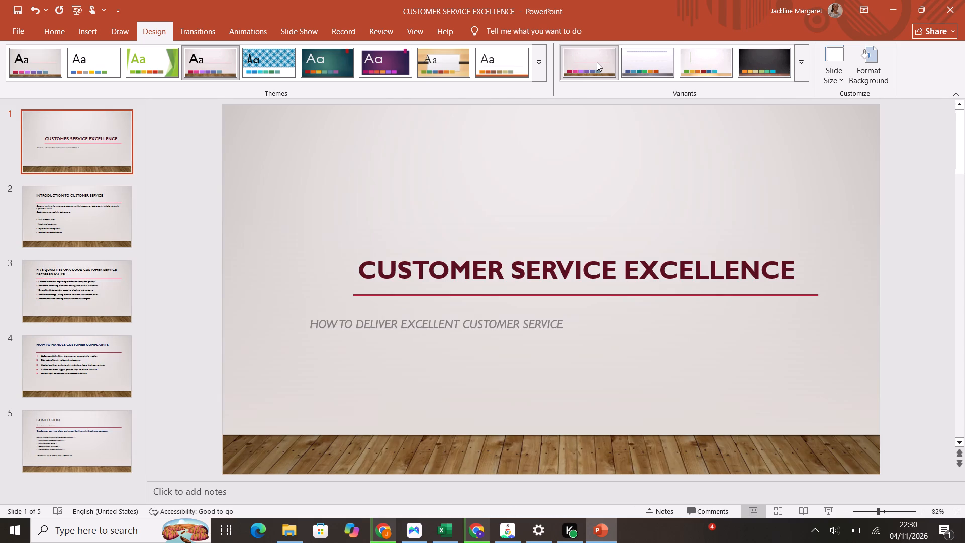
pyautogui.click(647, 65)
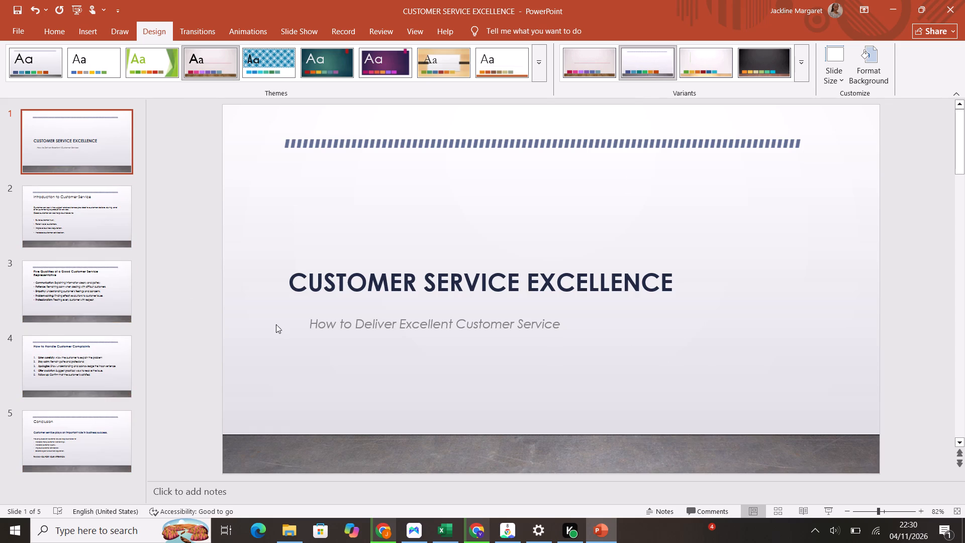
# Review slides 2 to 5 to check their text and layout in the new design.
pyautogui.click(97, 210)
pyautogui.click(88, 280)
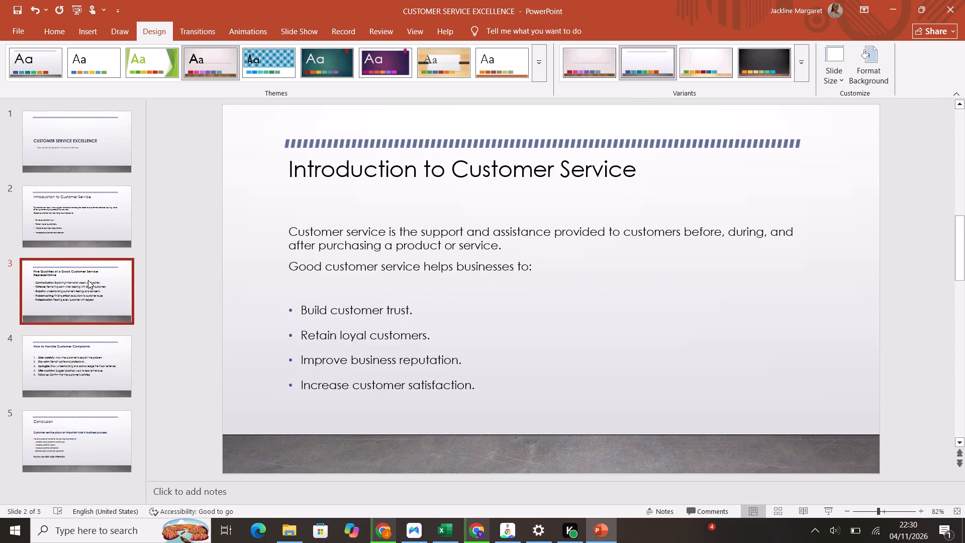
pyautogui.click(81, 346)
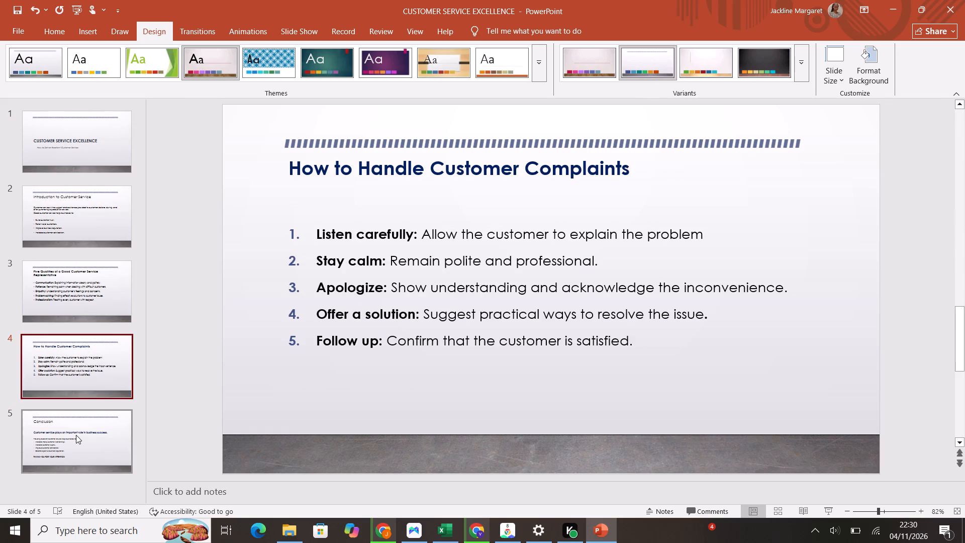
pyautogui.click(76, 435)
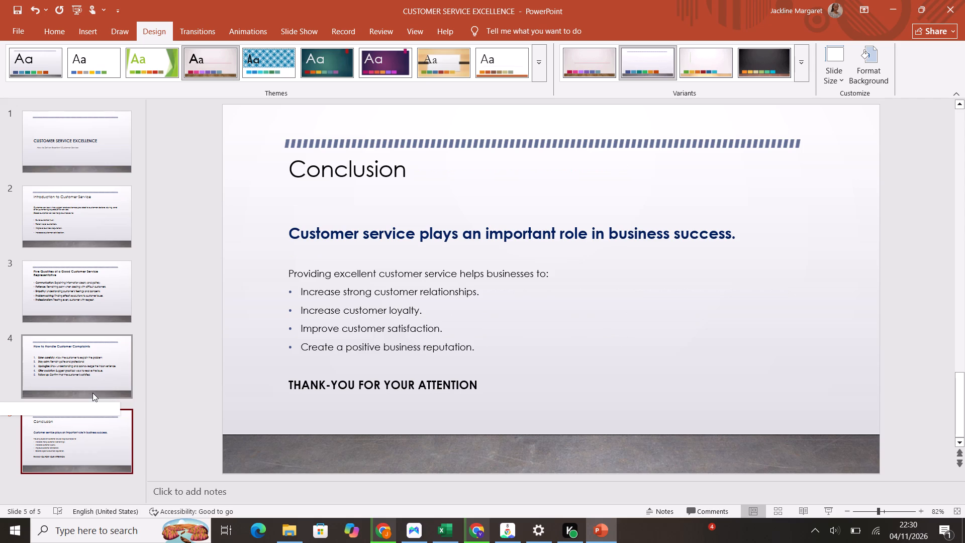
pyautogui.scroll(-3, 520, 339)
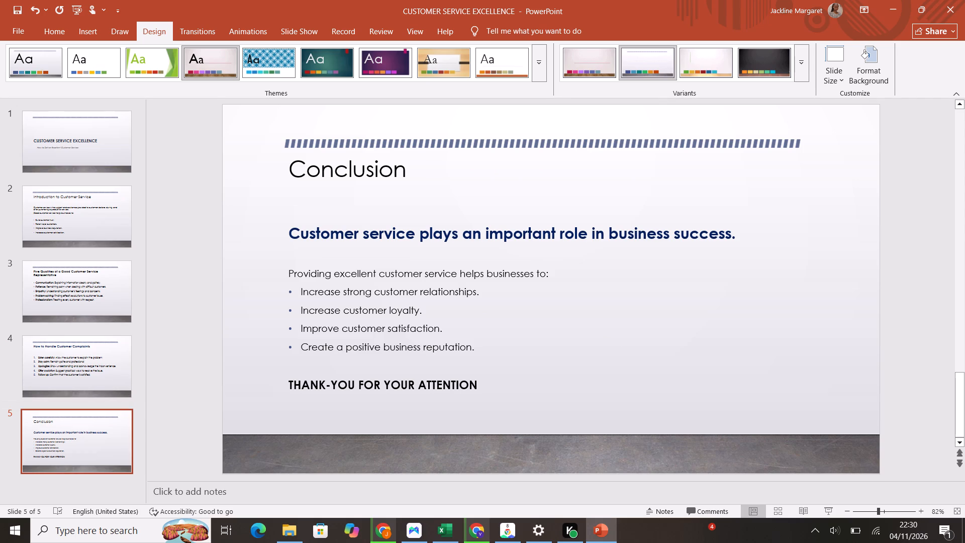
pyautogui.scroll(3, 520, 339)
pyautogui.scroll(-4, 520, 339)
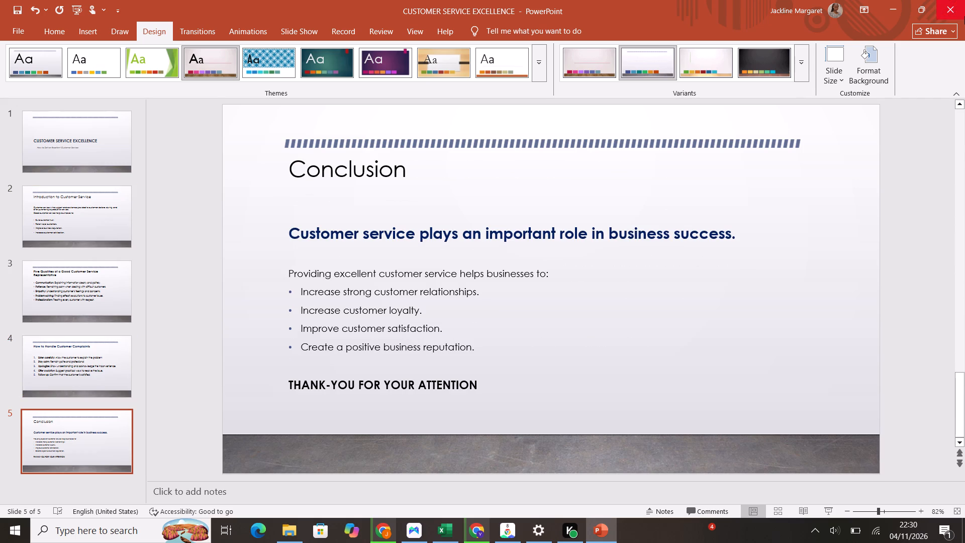
# Apply the Fade transition to the Conclusion slide.
pyautogui.click(198, 35)
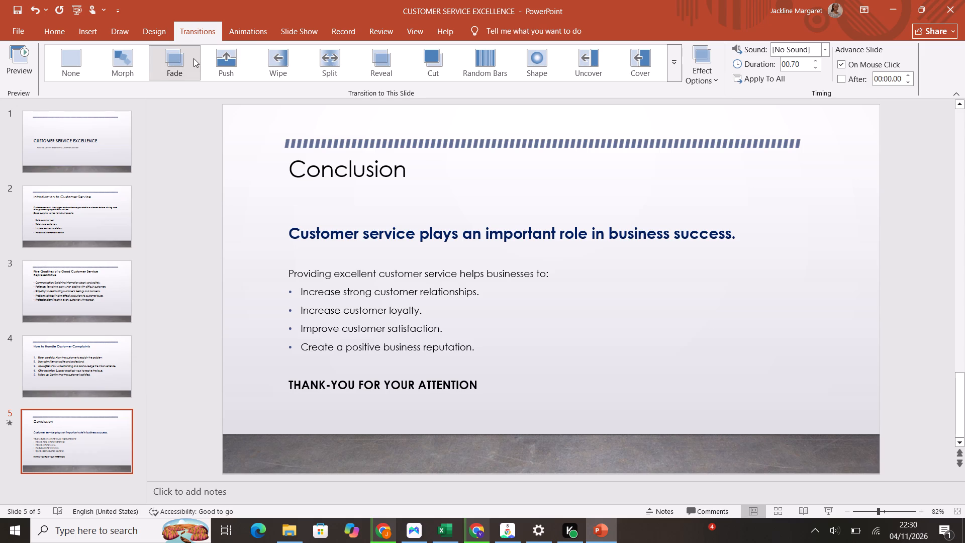
pyautogui.click(192, 58)
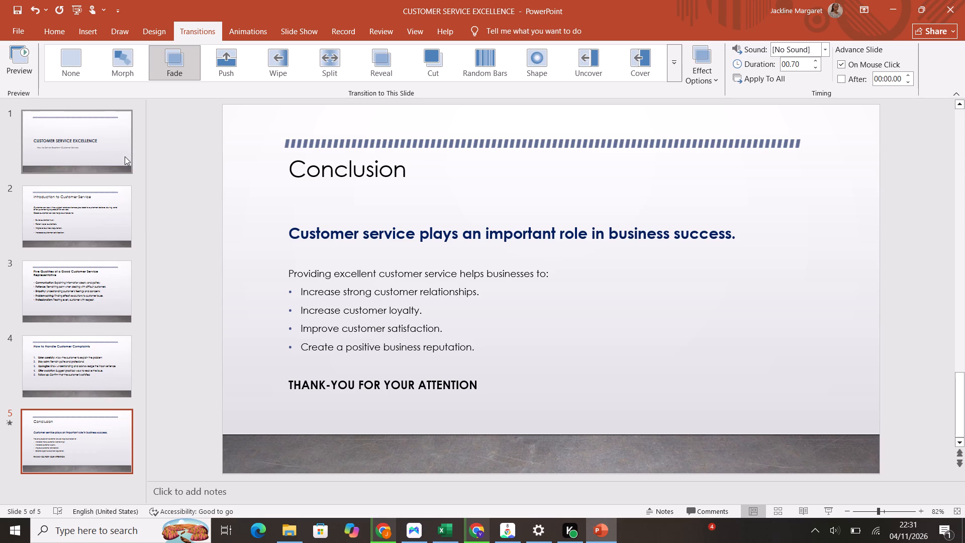
pyautogui.click(99, 204)
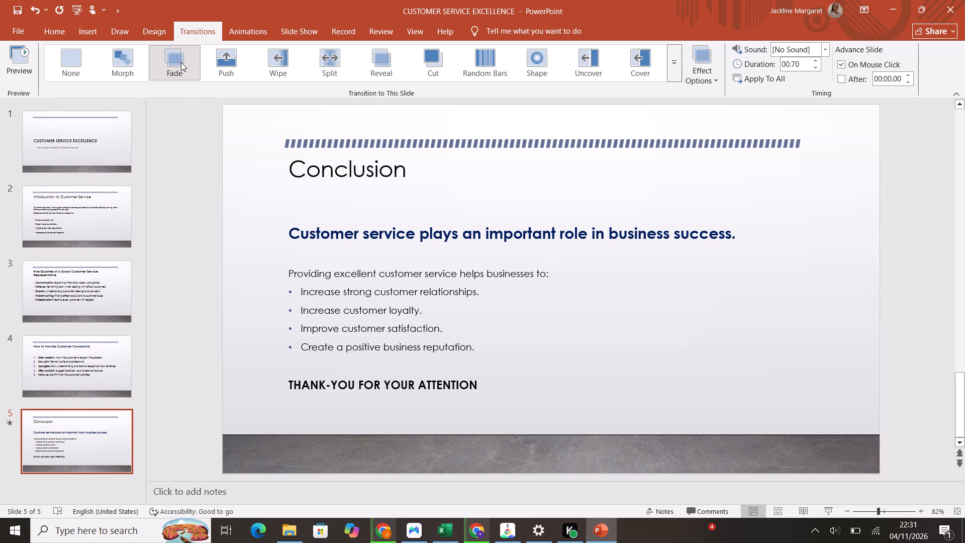
pyautogui.click(177, 62)
# Apply the Fade transition to the "CUSTOMER SERVICE EXCELLENCE" title slide.
pyautogui.click(79, 289)
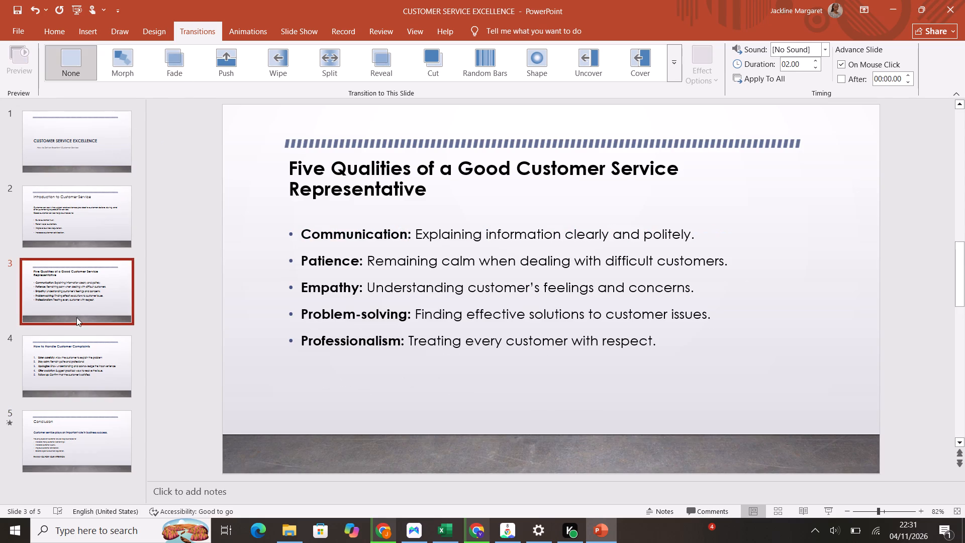
pyautogui.click(68, 356)
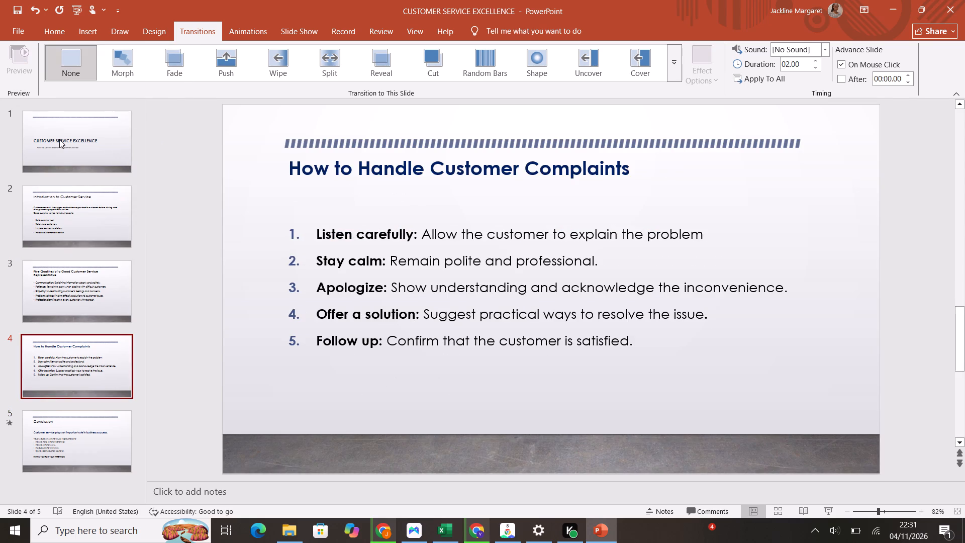
pyautogui.click(62, 134)
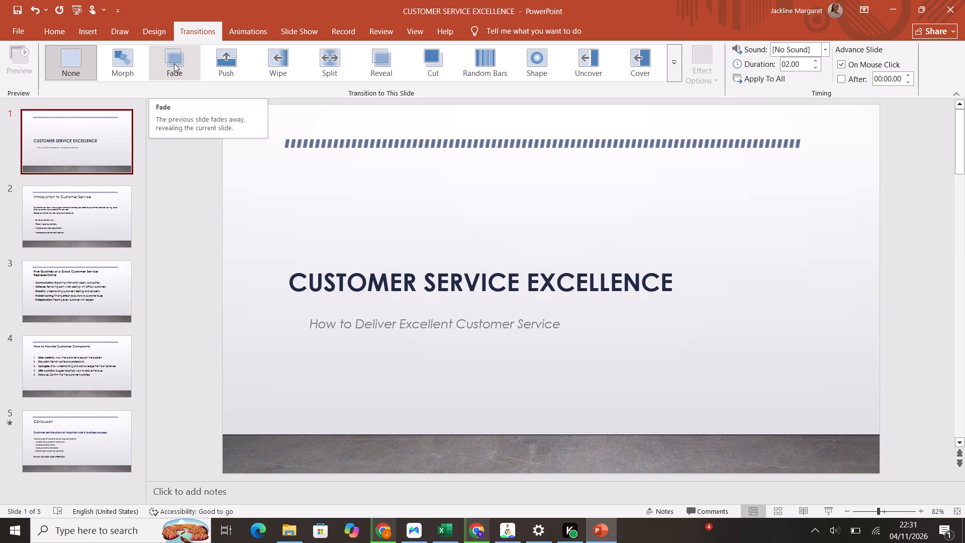
pyautogui.click(174, 63)
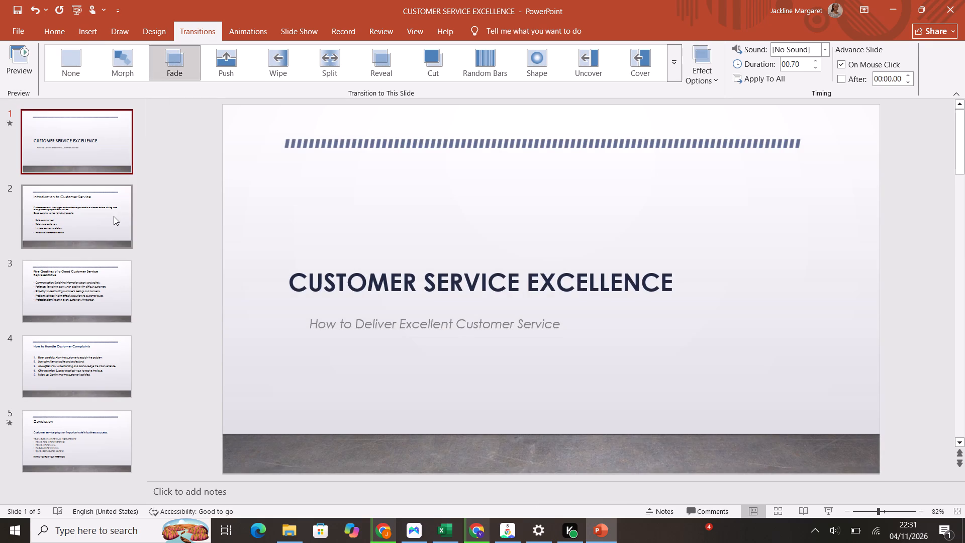
# Apply the Fade transition to slides 2, 3 and 4, and reapply it to the Conclusion slide.
pyautogui.click(114, 216)
pyautogui.click(173, 65)
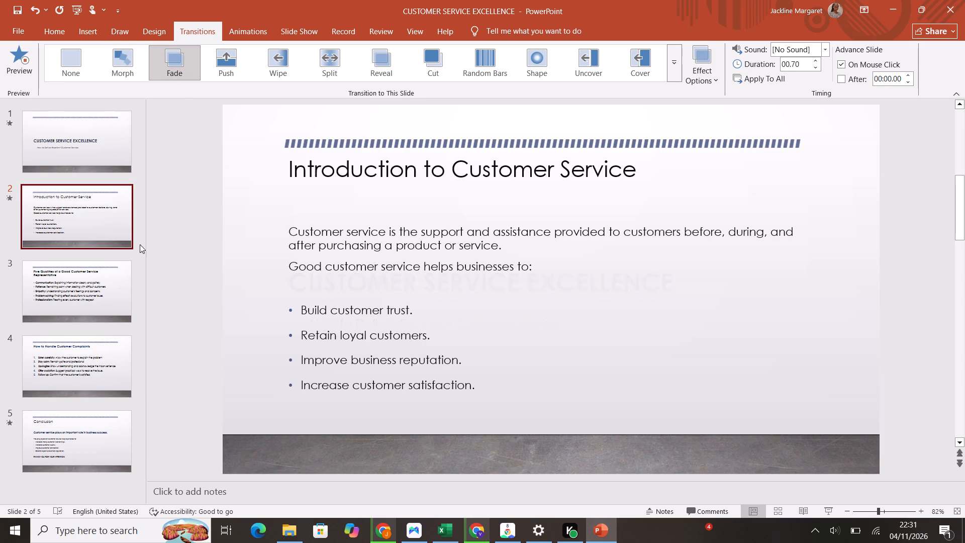
pyautogui.click(106, 298)
pyautogui.click(176, 67)
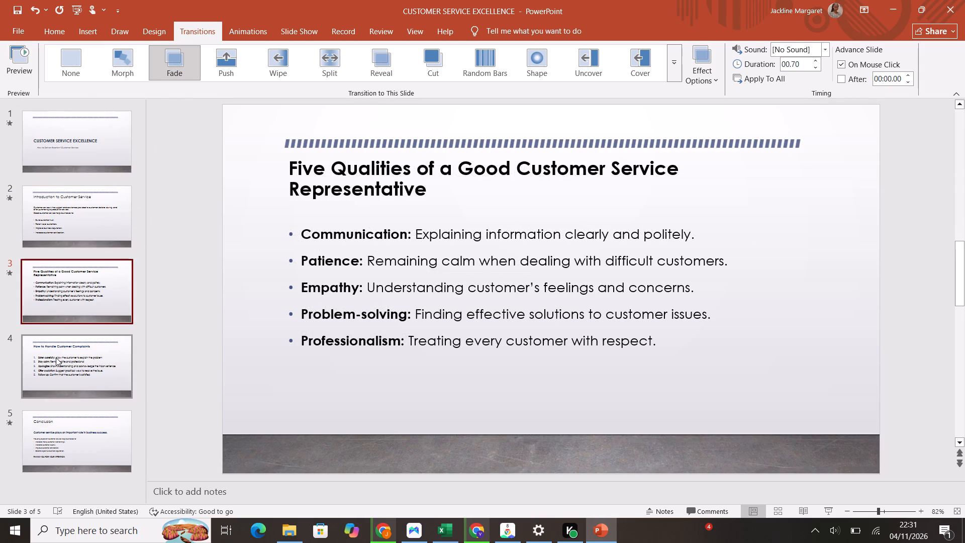
pyautogui.click(56, 358)
pyautogui.click(177, 62)
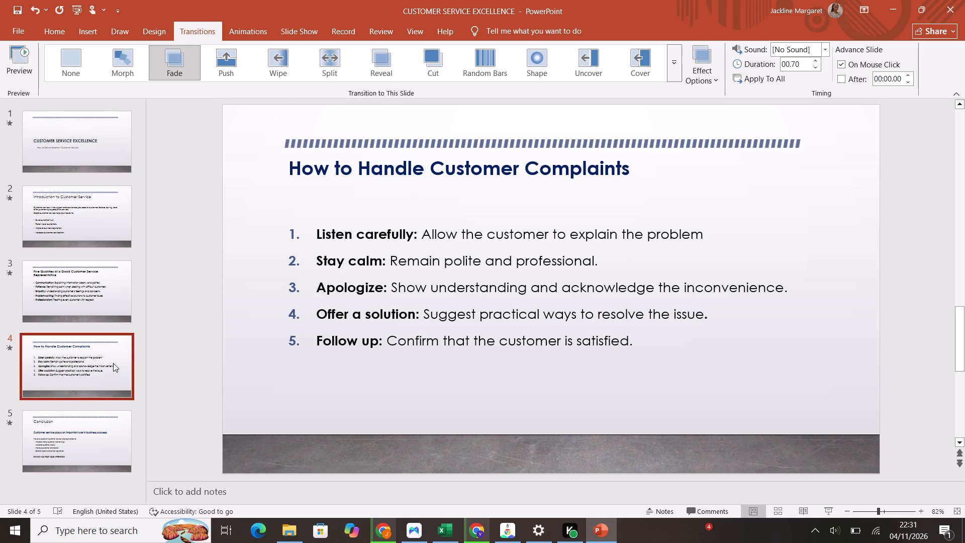
pyautogui.click(92, 435)
pyautogui.click(173, 66)
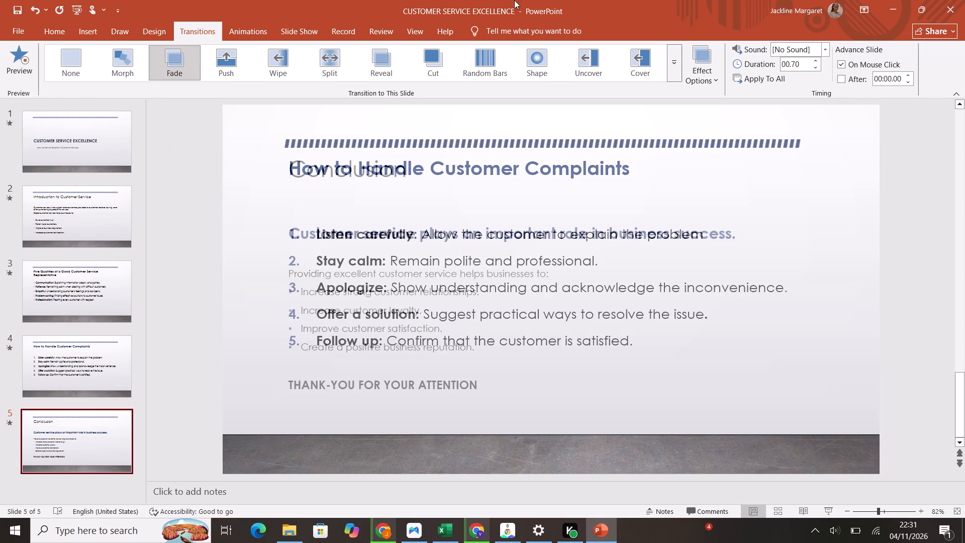
# Reapply Fade to the "Five Qualities of a Good Customer Service Representative" slide, check its effect options, and apply the transition to all slides.
pyautogui.click(96, 139)
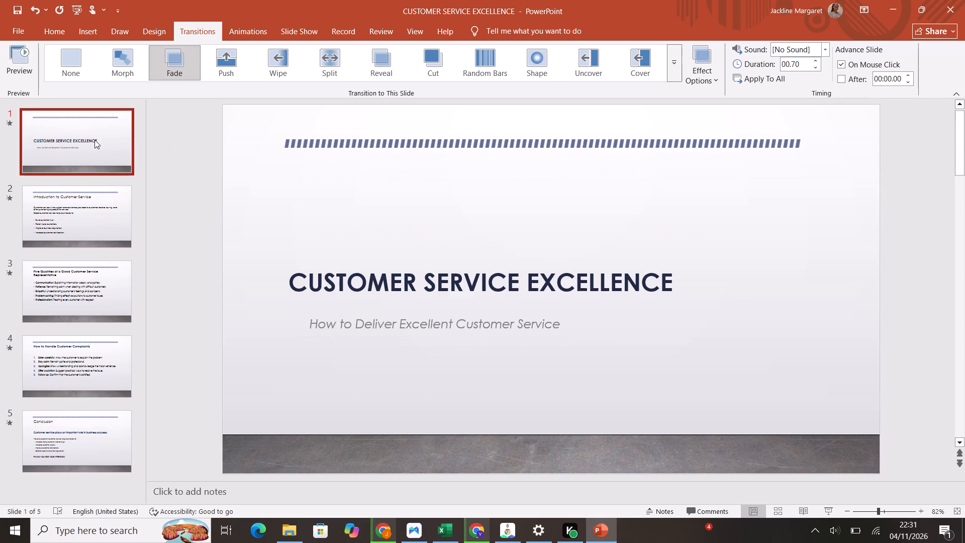
pyautogui.click(93, 209)
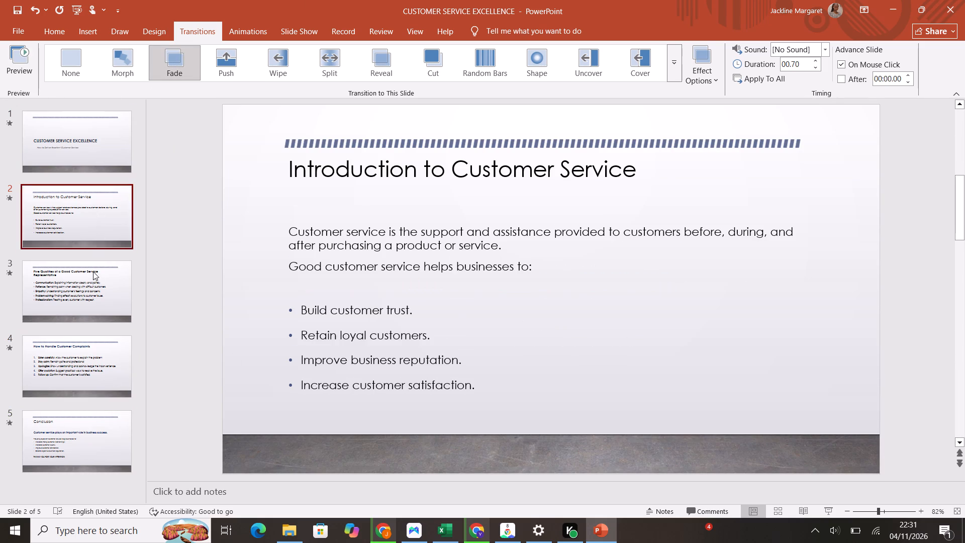
pyautogui.click(88, 286)
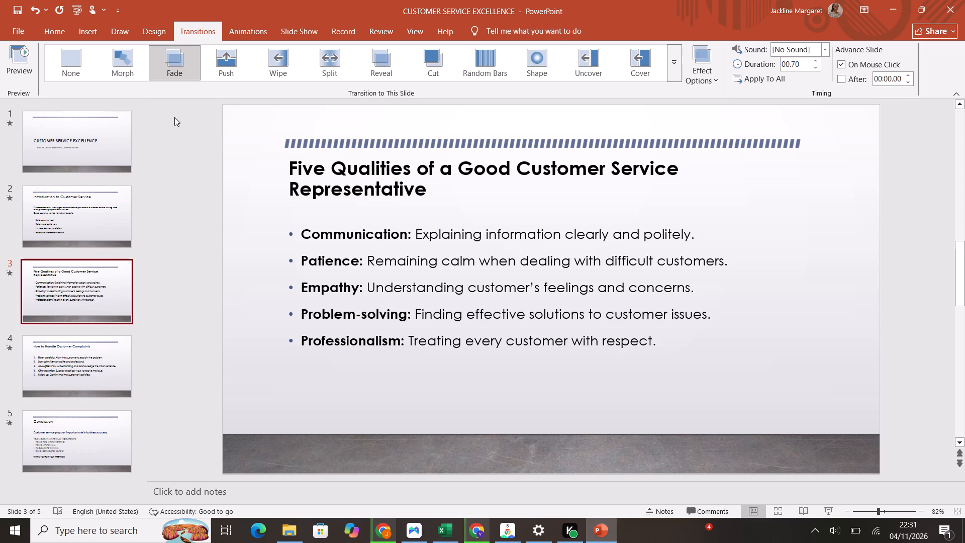
pyautogui.click(182, 67)
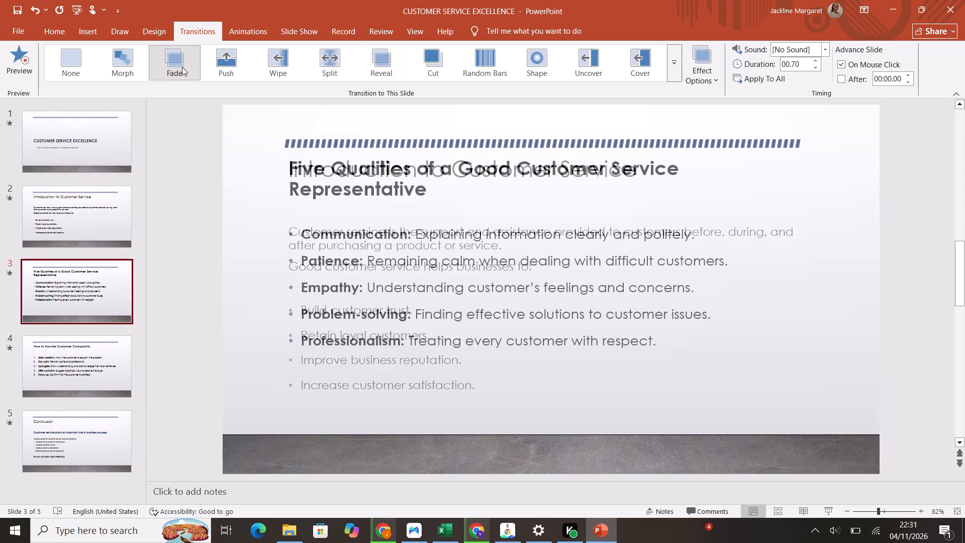
pyautogui.click(673, 64)
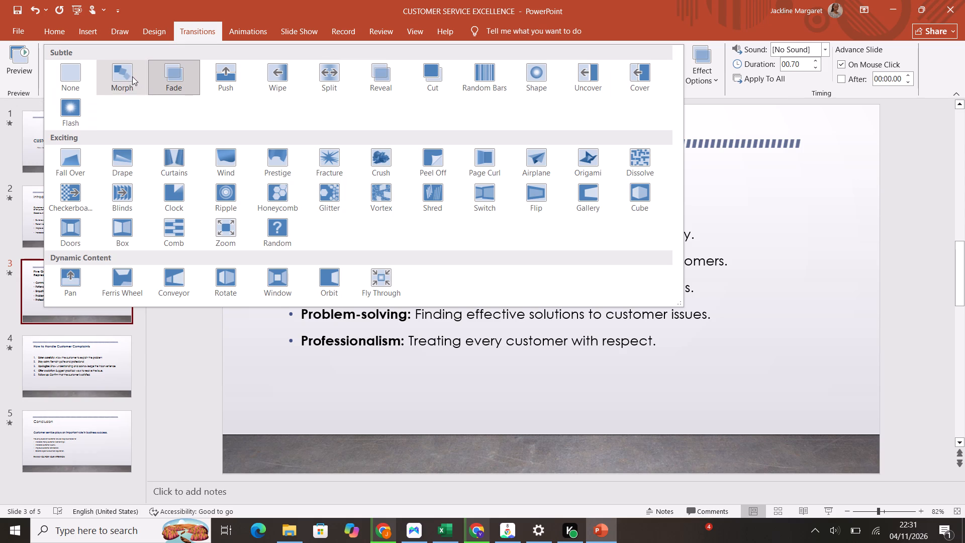
pyautogui.click(175, 79)
pyautogui.click(175, 79)
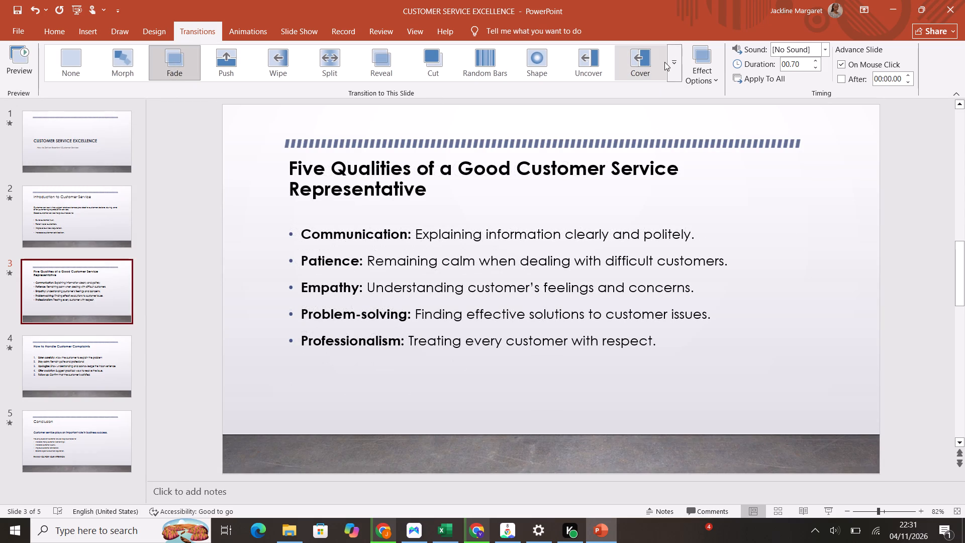
pyautogui.click(716, 80)
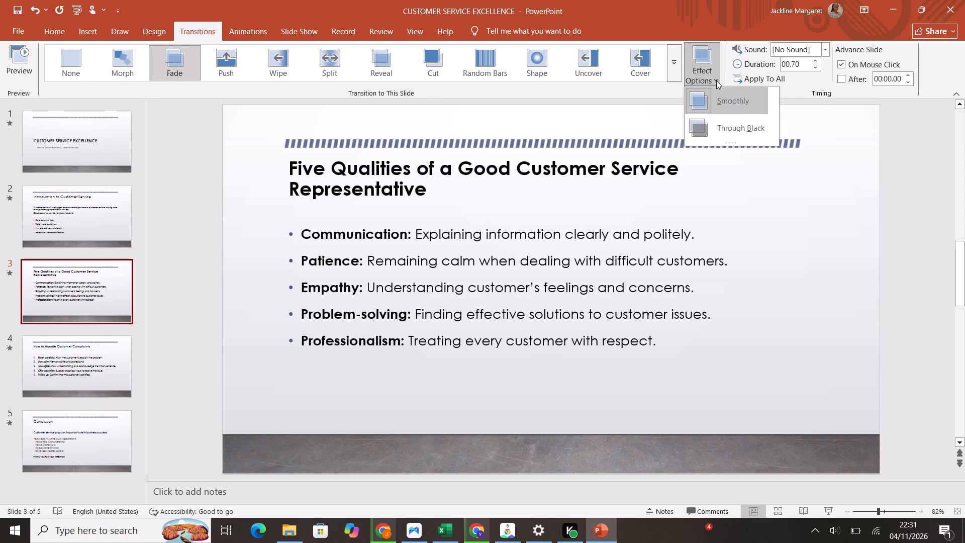
pyautogui.click(716, 80)
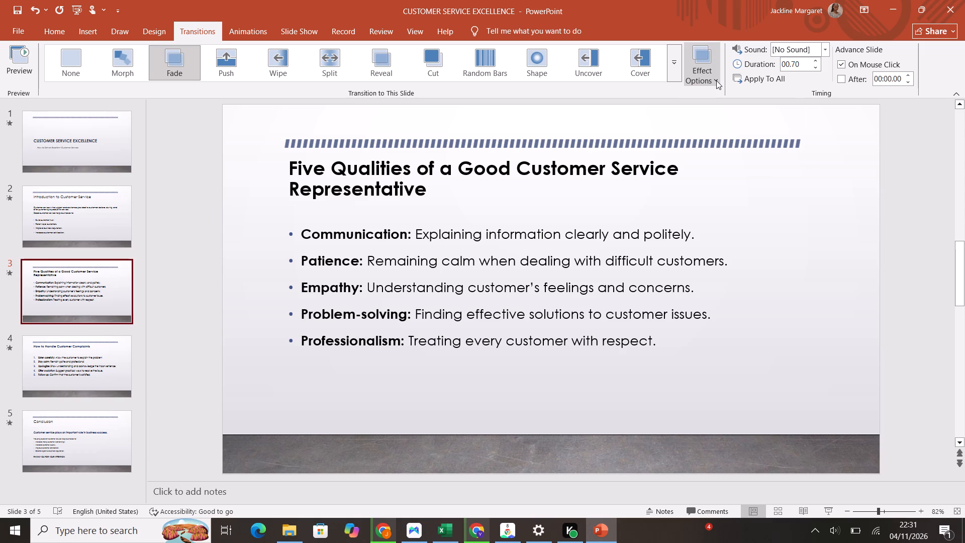
pyautogui.click(766, 78)
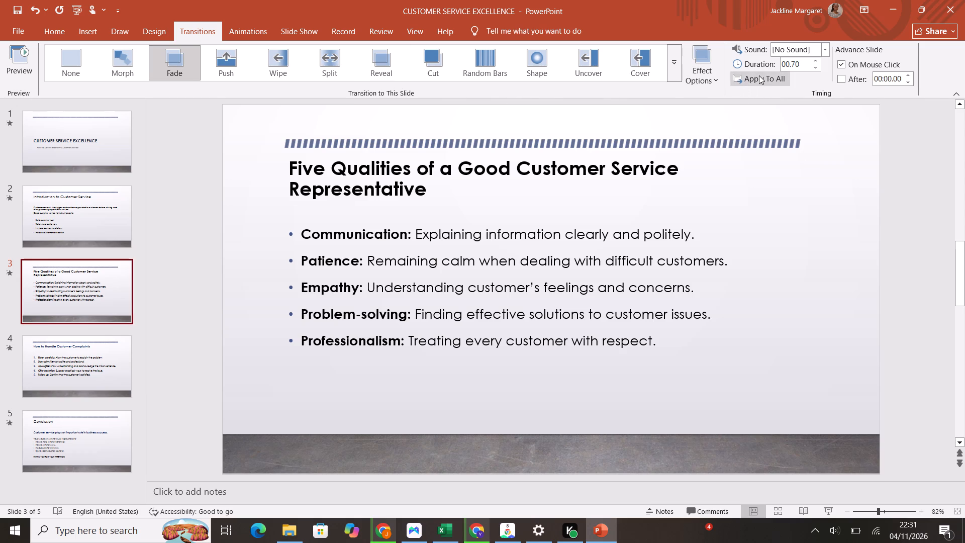
# Reapply Fade to the "Introduction to Customer Service" slide and apply that transition to all slides.
pyautogui.click(76, 146)
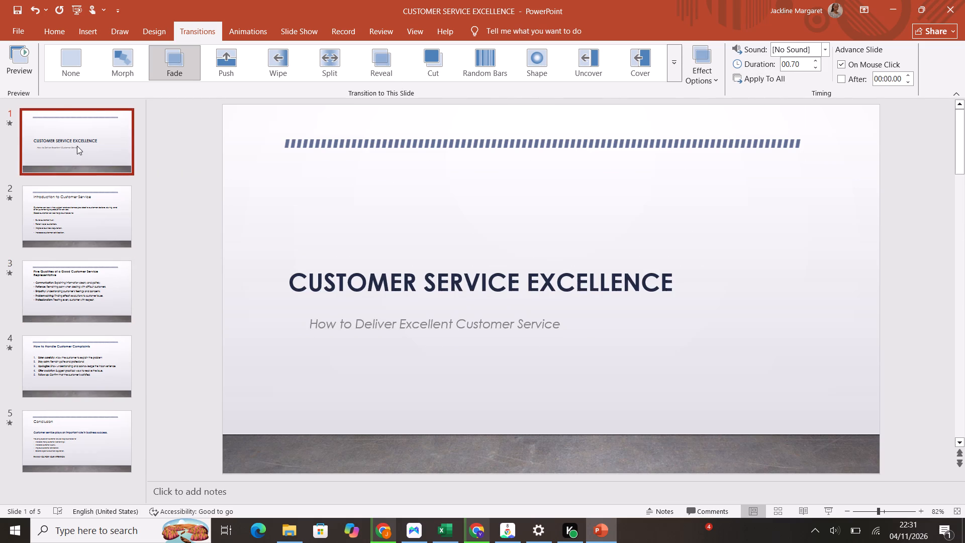
pyautogui.click(79, 234)
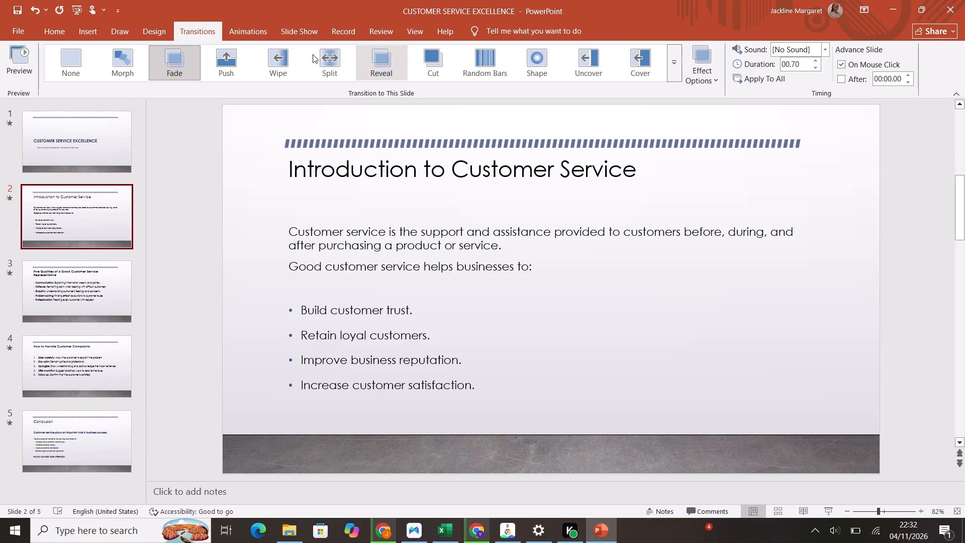
pyautogui.click(184, 58)
pyautogui.click(263, 30)
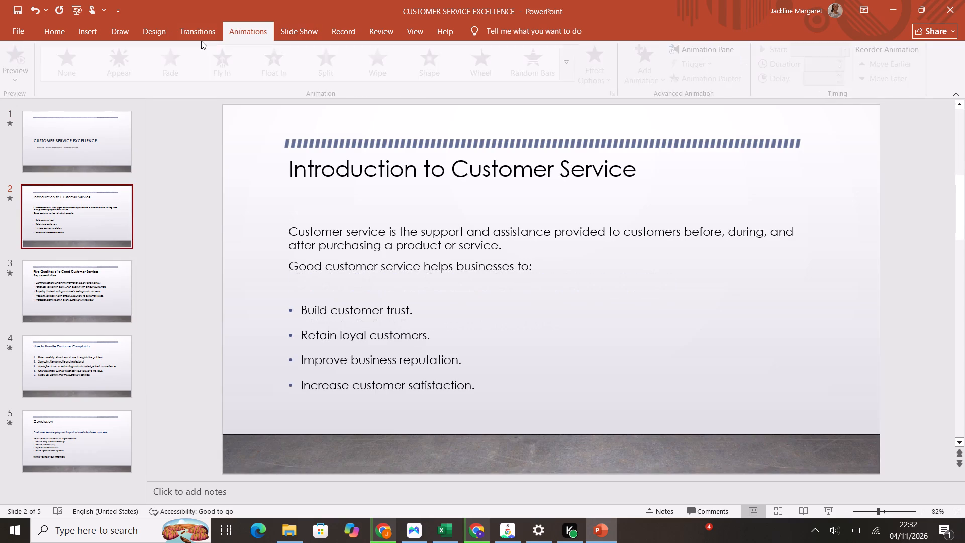
pyautogui.click(192, 29)
pyautogui.click(177, 68)
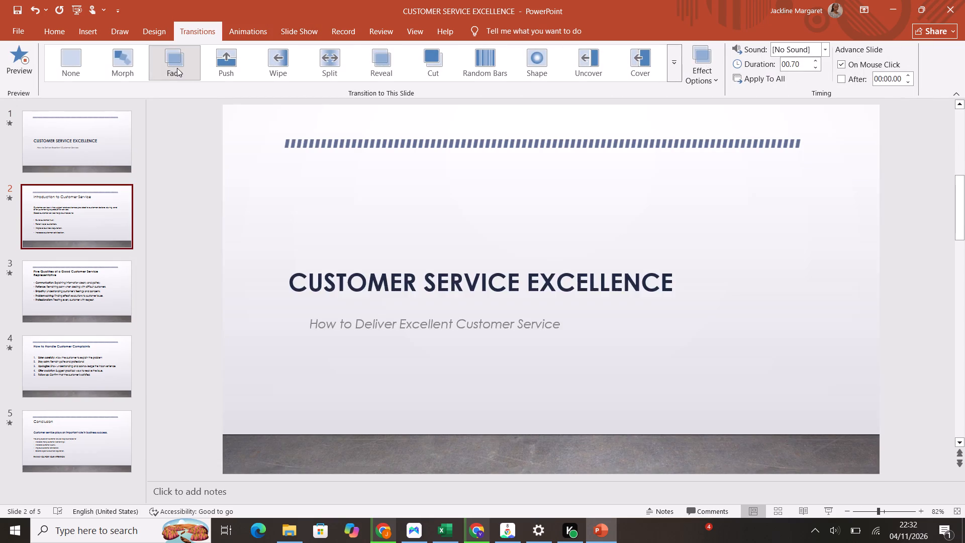
pyautogui.click(762, 78)
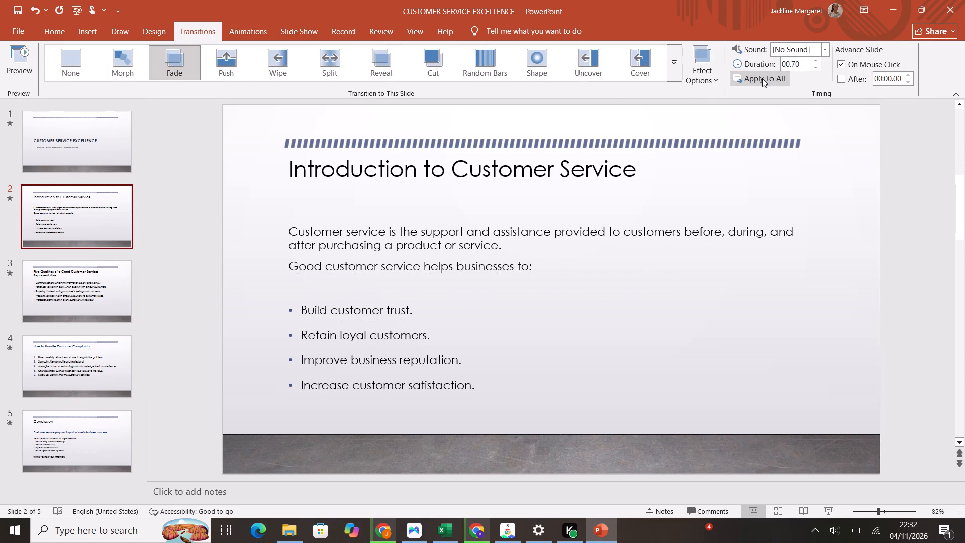
# Play the slide show from the beginning through the Conclusion slide to check the transitions, and exit the show.
pyautogui.click(100, 306)
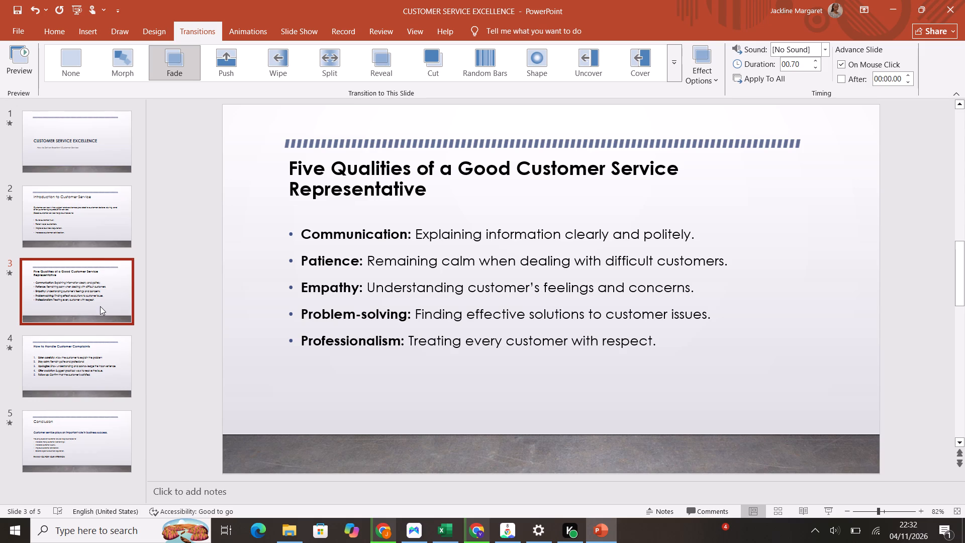
pyautogui.click(86, 142)
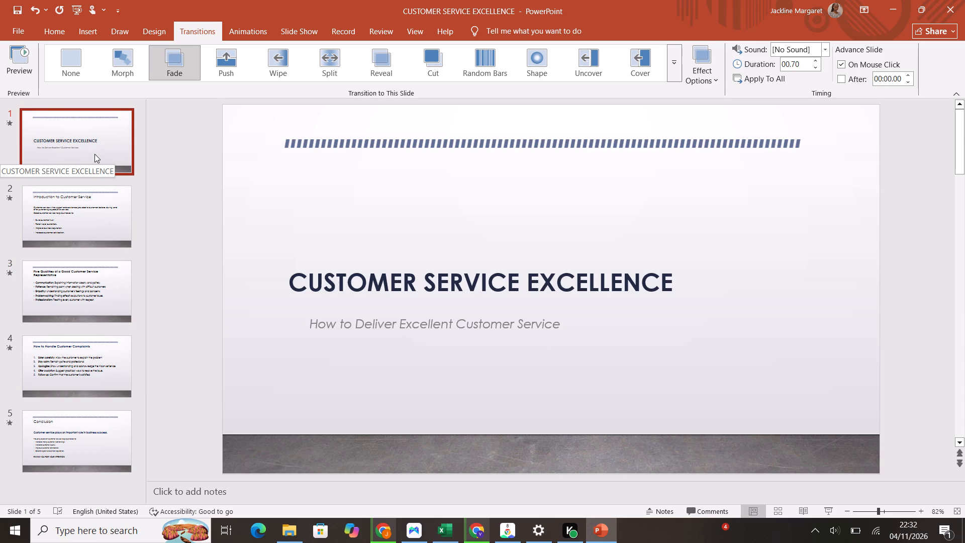
pyautogui.click(94, 154)
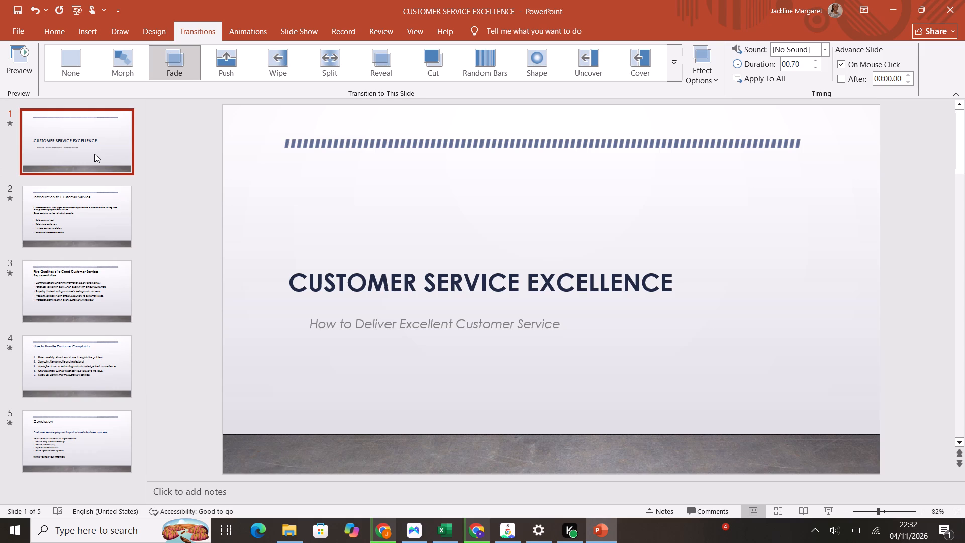
pyautogui.click(94, 154)
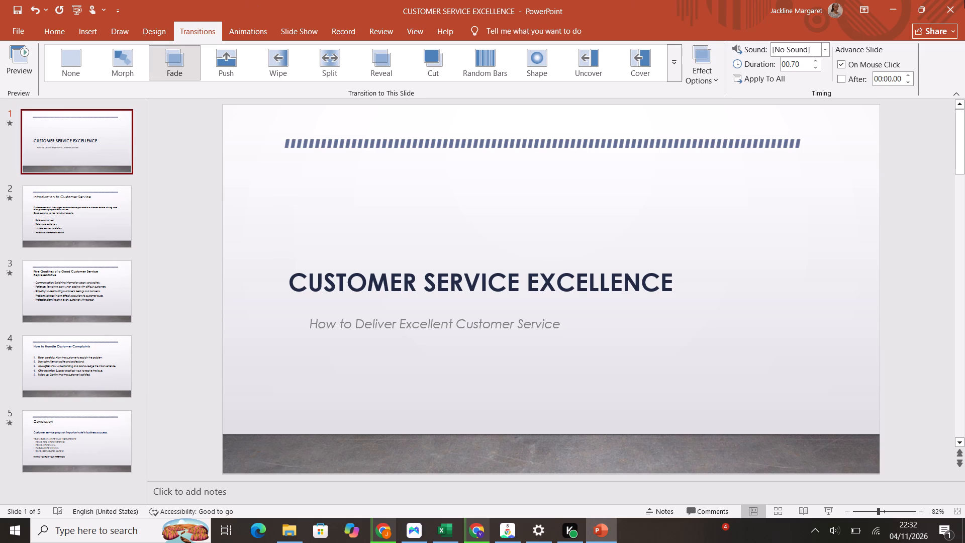
pyautogui.click(305, 32)
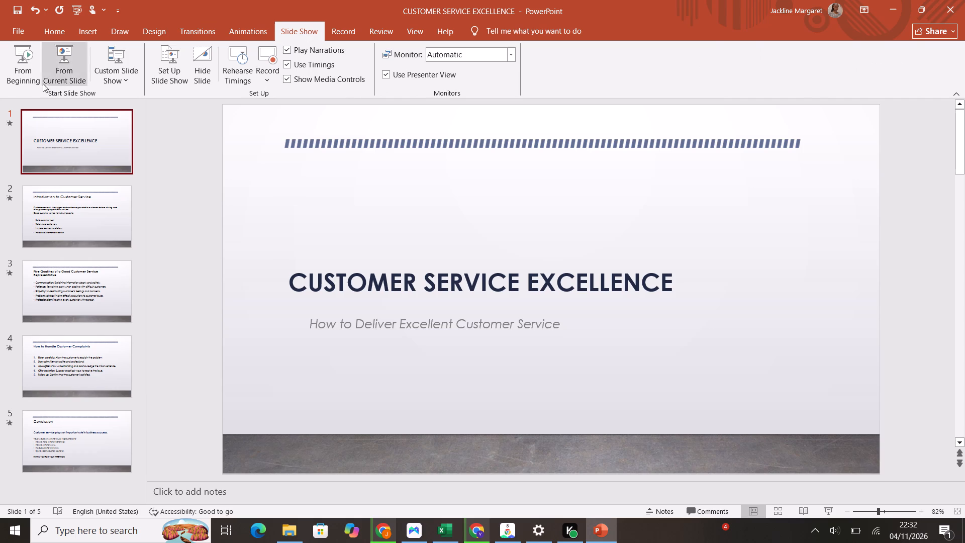
pyautogui.click(28, 51)
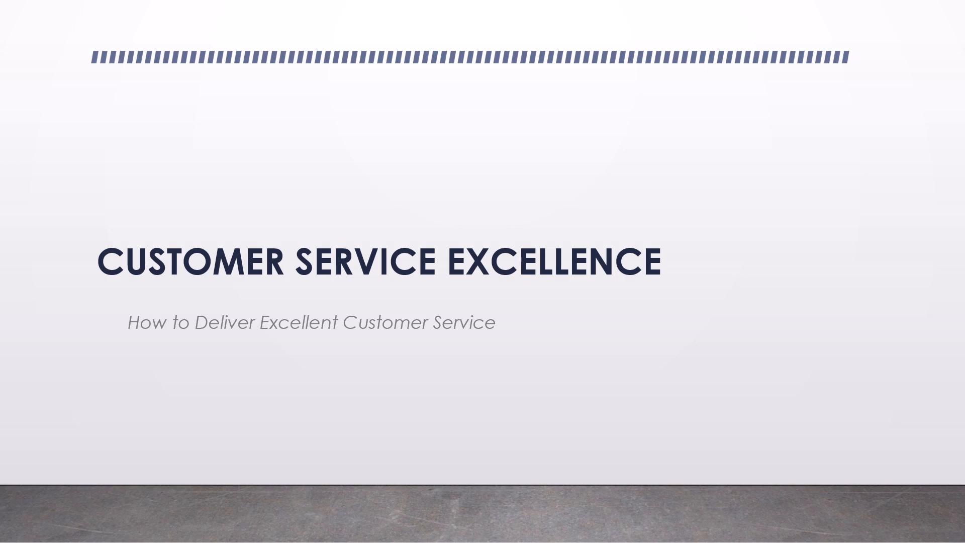
pyautogui.press('Right')
pyautogui.press('Right')
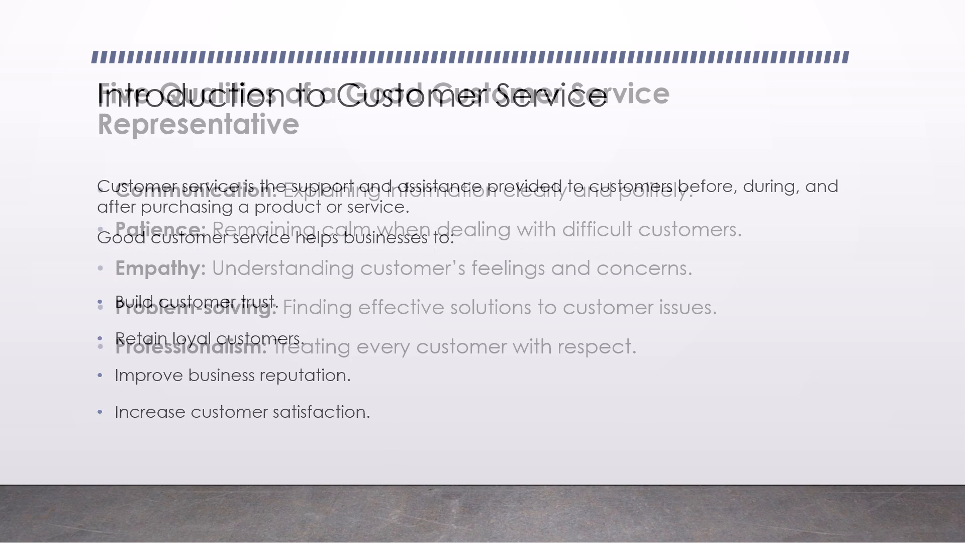
pyautogui.press('Right')
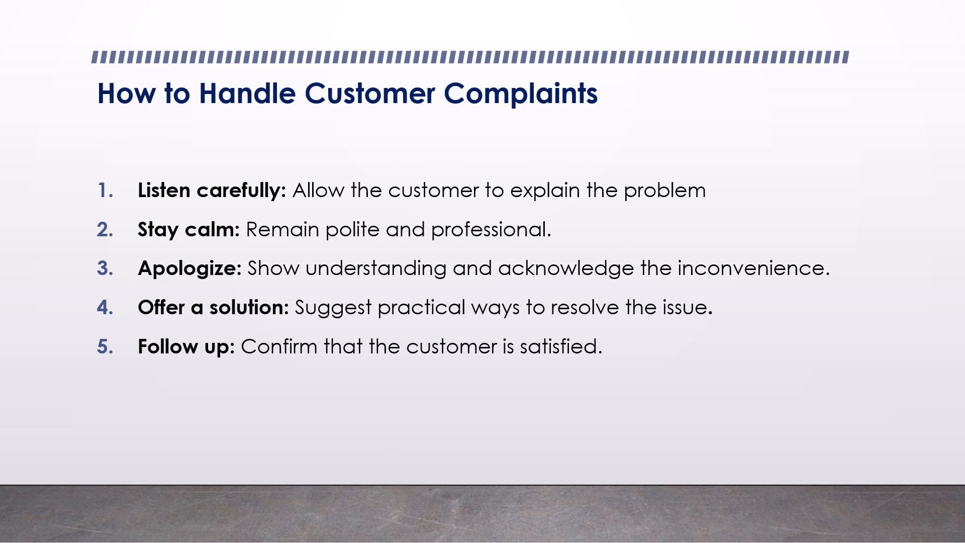
pyautogui.press('Right')
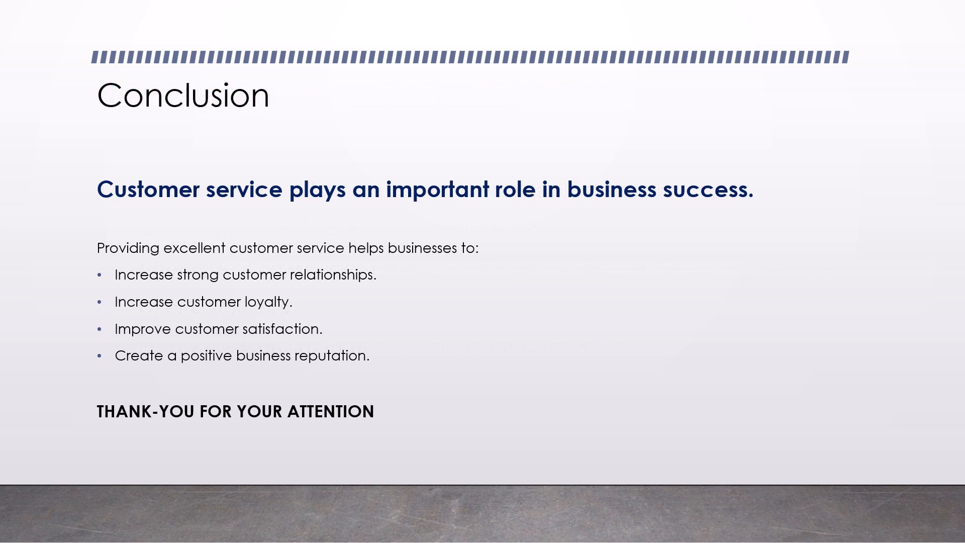
pyautogui.press('Escape')
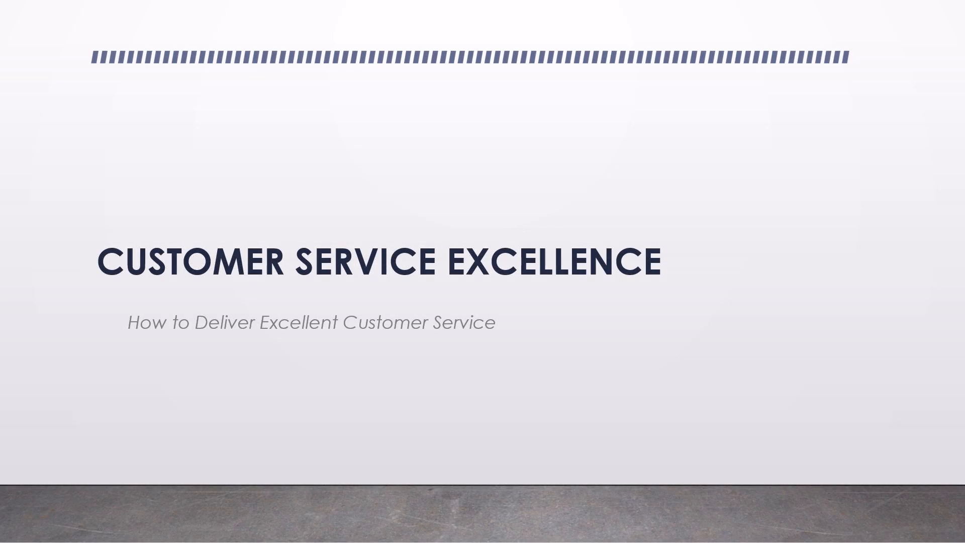
pyautogui.press('Escape')
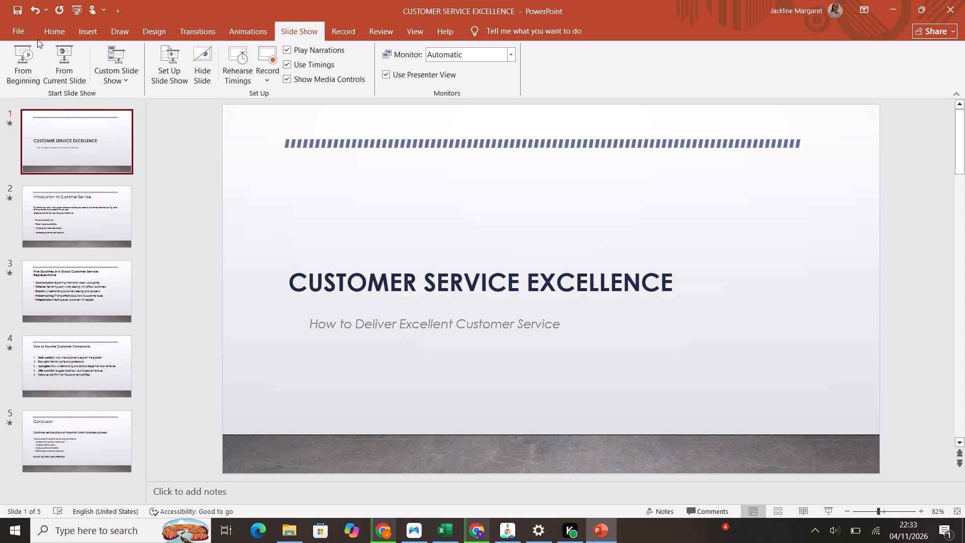
# Save a PDF copy of the presentation as CUSTOMER SERVICE EXCELLENCE in the Documents folder.
pyautogui.click(20, 31)
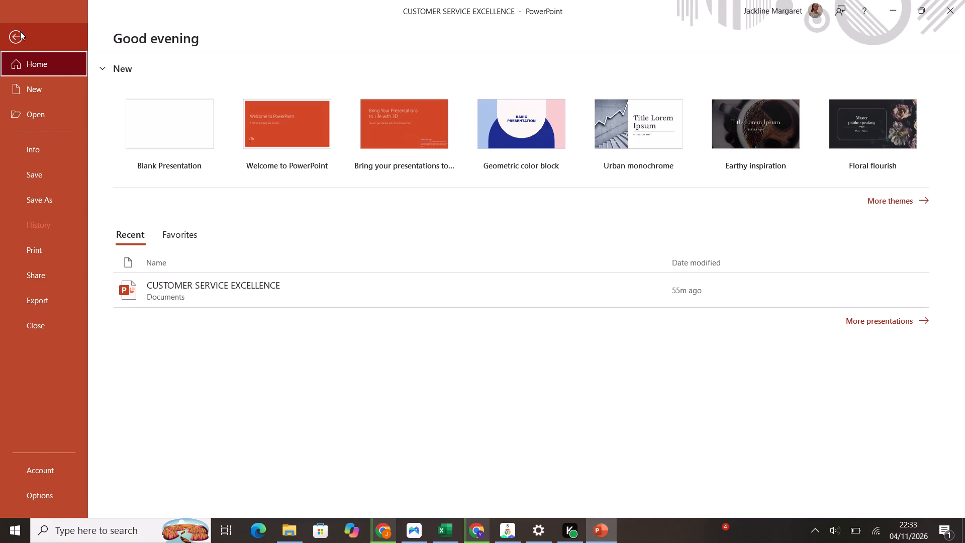
pyautogui.click(36, 202)
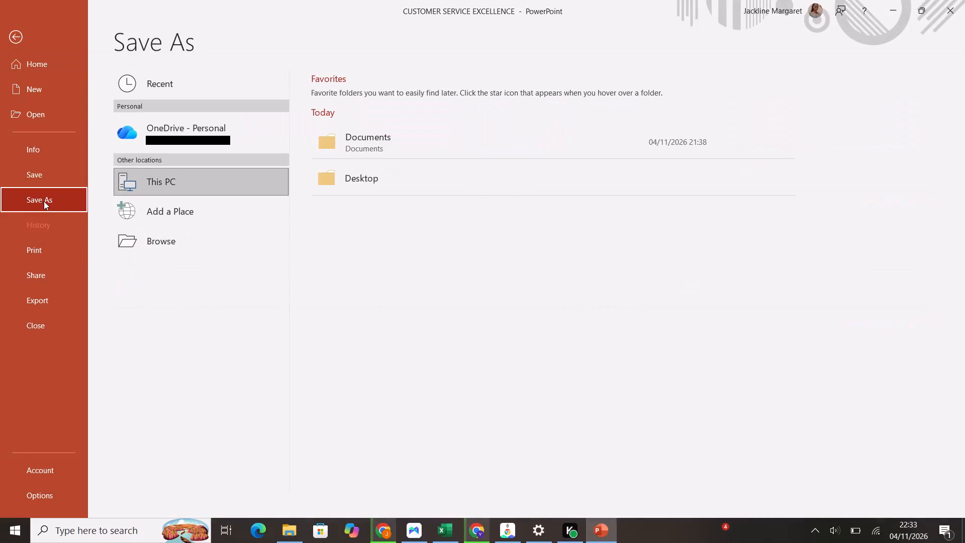
pyautogui.click(182, 239)
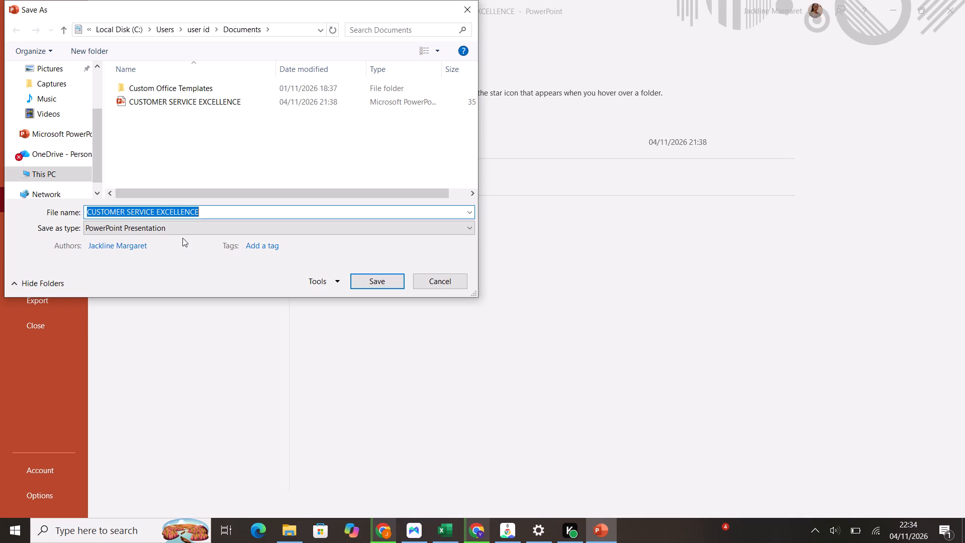
pyautogui.click(468, 227)
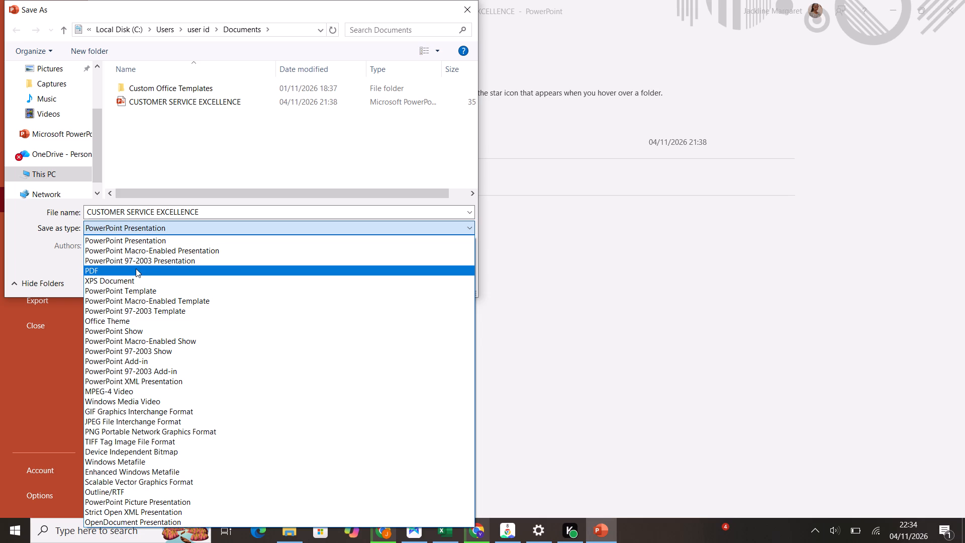
pyautogui.click(136, 268)
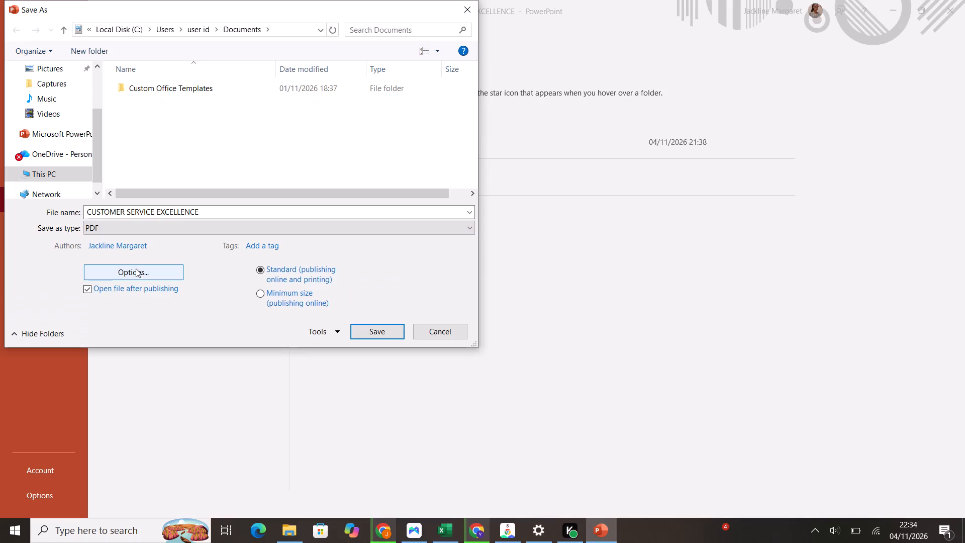
pyautogui.click(371, 333)
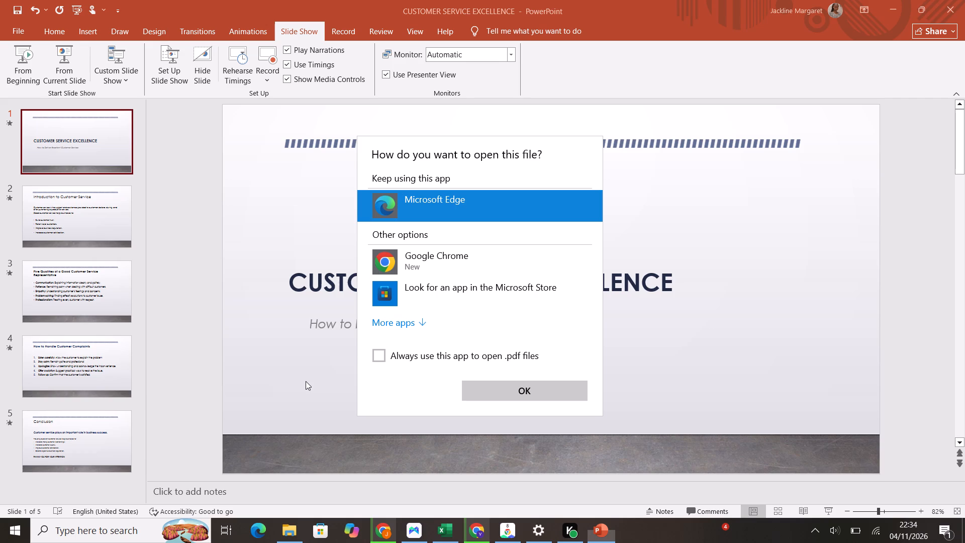
# Browse the additional apps offered for opening the saved PDF and open it in Google Chrome.
pyautogui.click(411, 323)
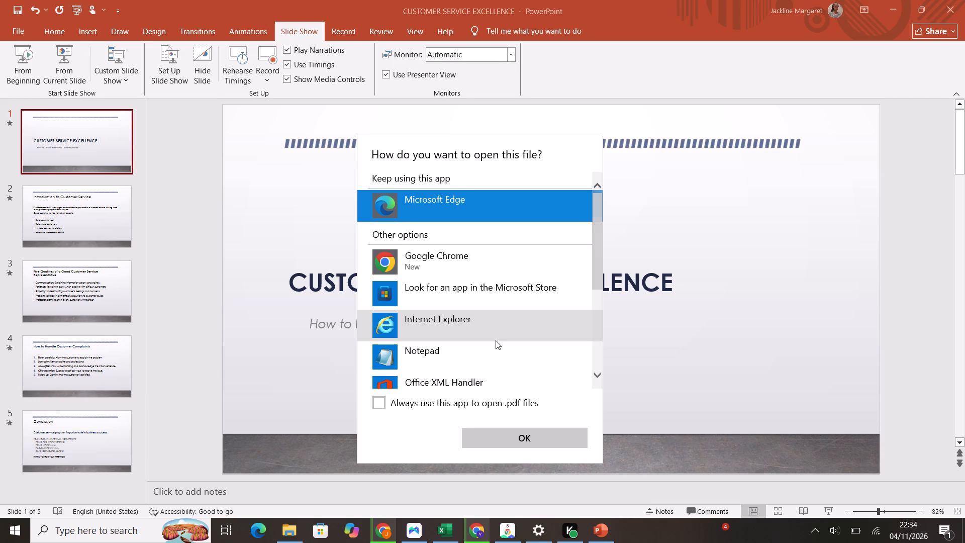
pyautogui.scroll(-1, 492, 348)
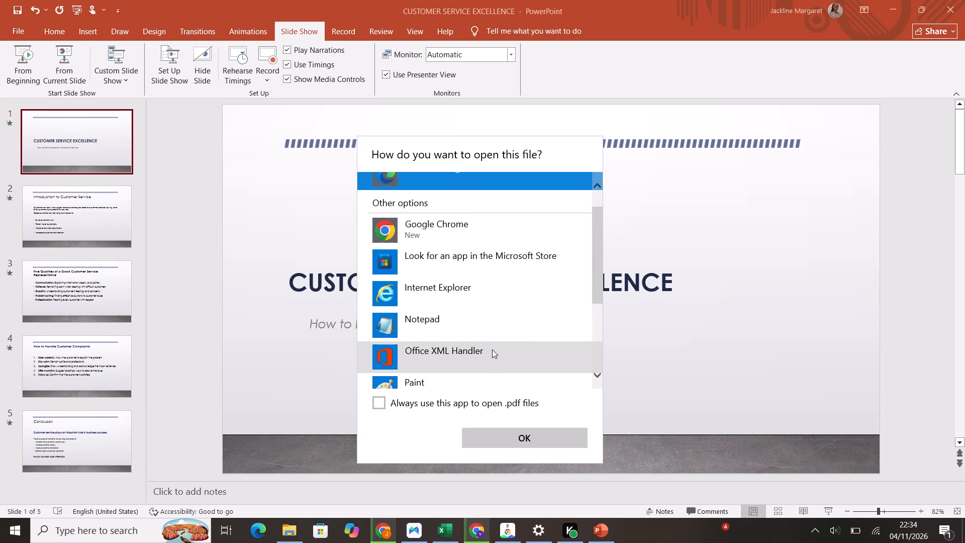
pyautogui.scroll(-3, 493, 350)
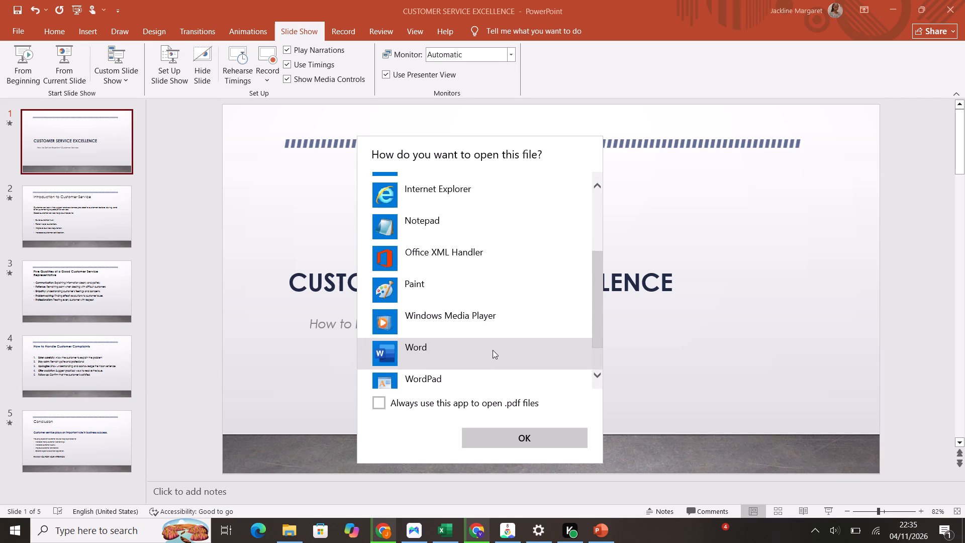
pyautogui.scroll(-2, 493, 350)
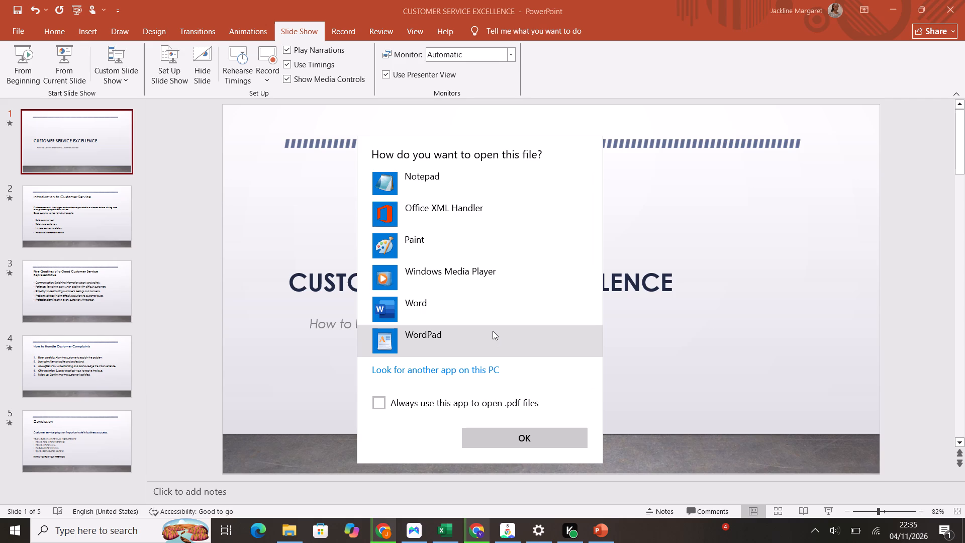
pyautogui.click(493, 331)
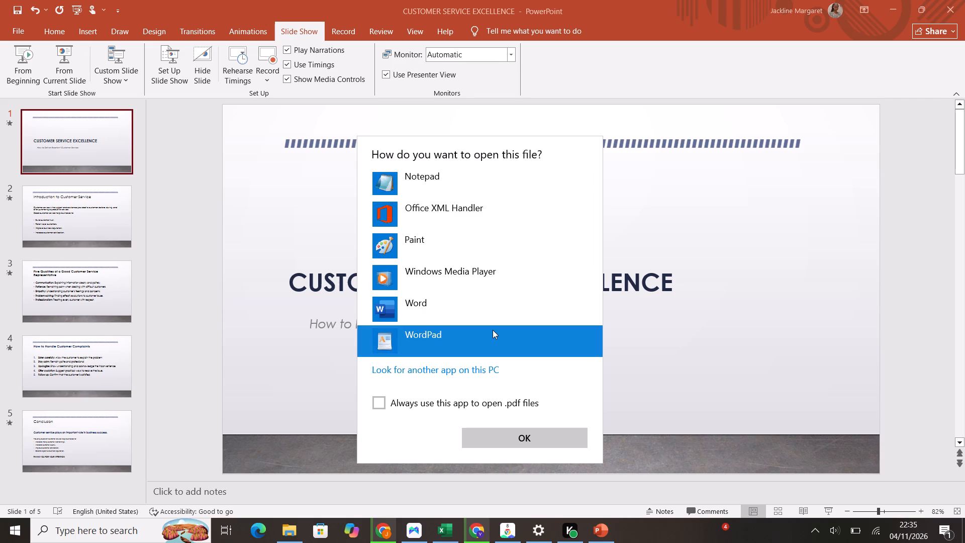
pyautogui.scroll(2, 493, 330)
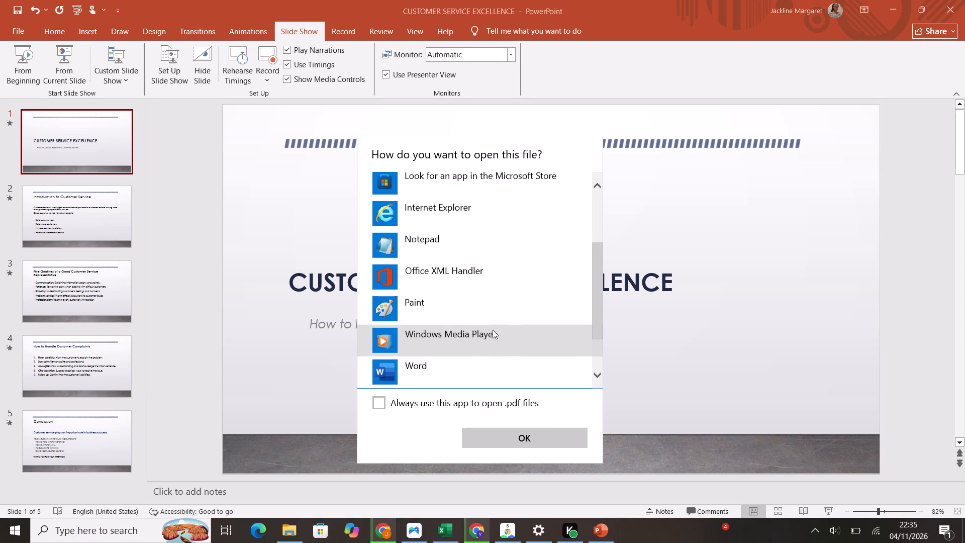
pyautogui.scroll(5, 478, 287)
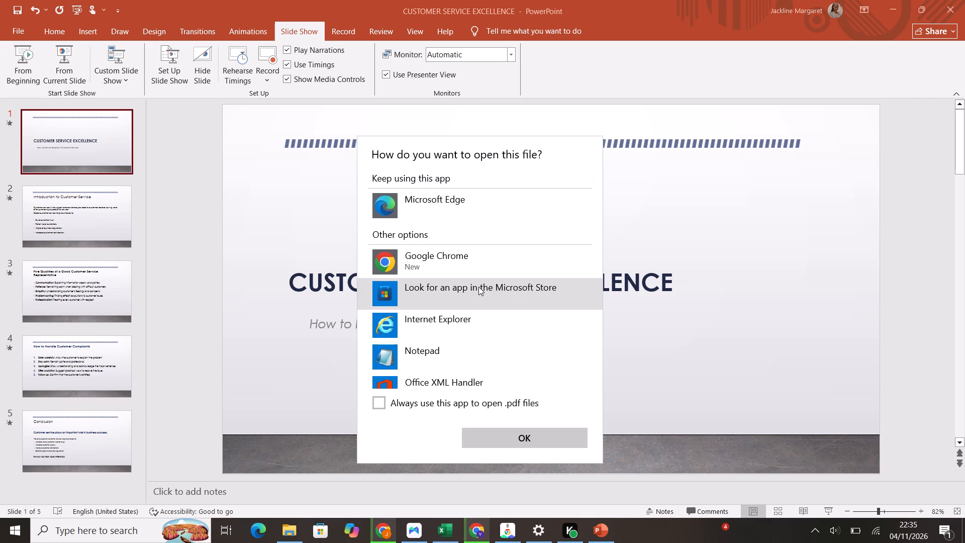
pyautogui.click(467, 261)
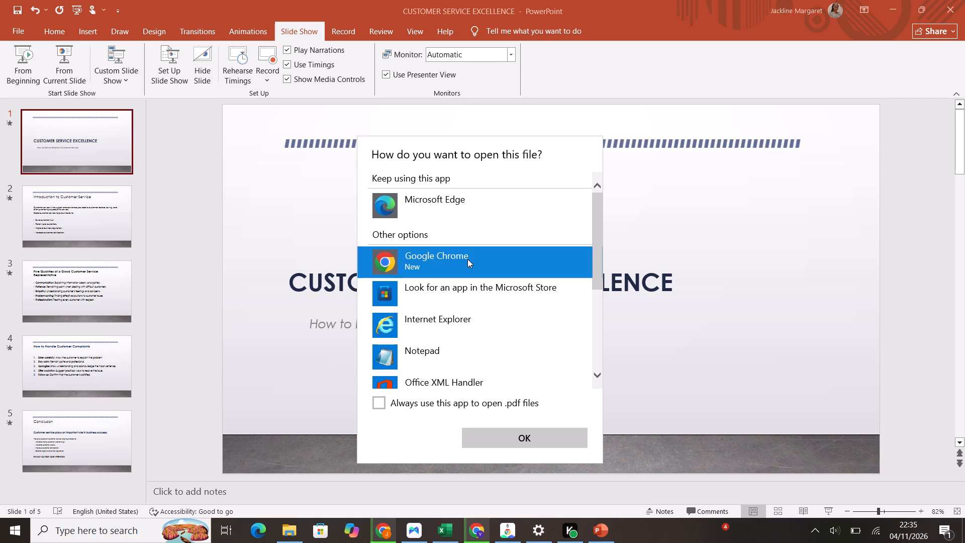
pyautogui.click(535, 441)
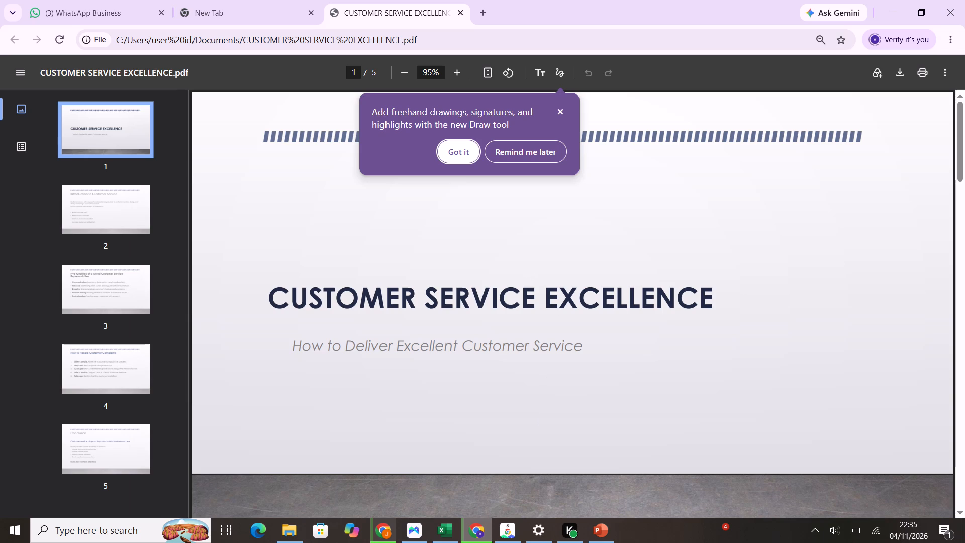
# Review the pages of CUSTOMER SERVICE EXCELLENCE.pdf from the title page through the Conclusion page, dismissing the Draw tool tip.
pyautogui.scroll(-4, 516, 302)
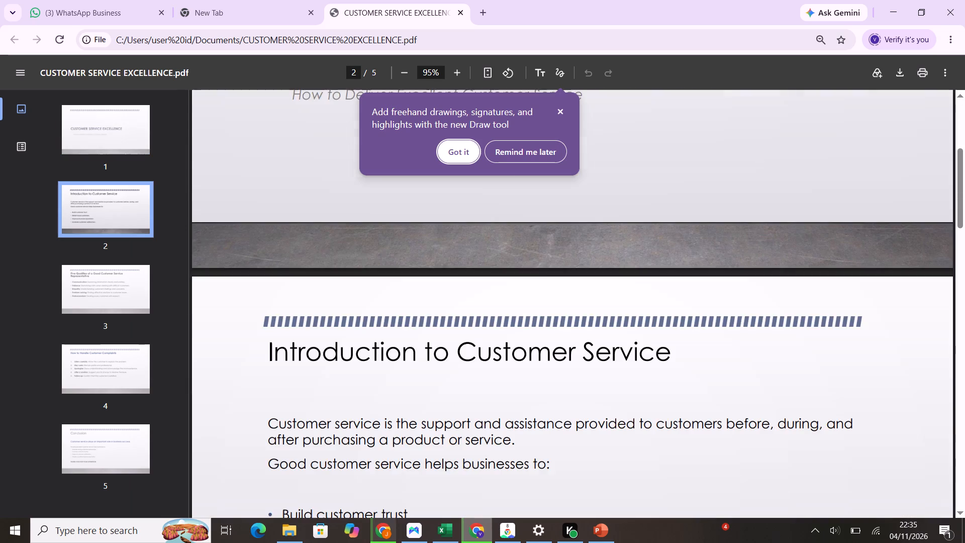
pyautogui.scroll(-20, 516, 302)
pyautogui.scroll(-3, 516, 302)
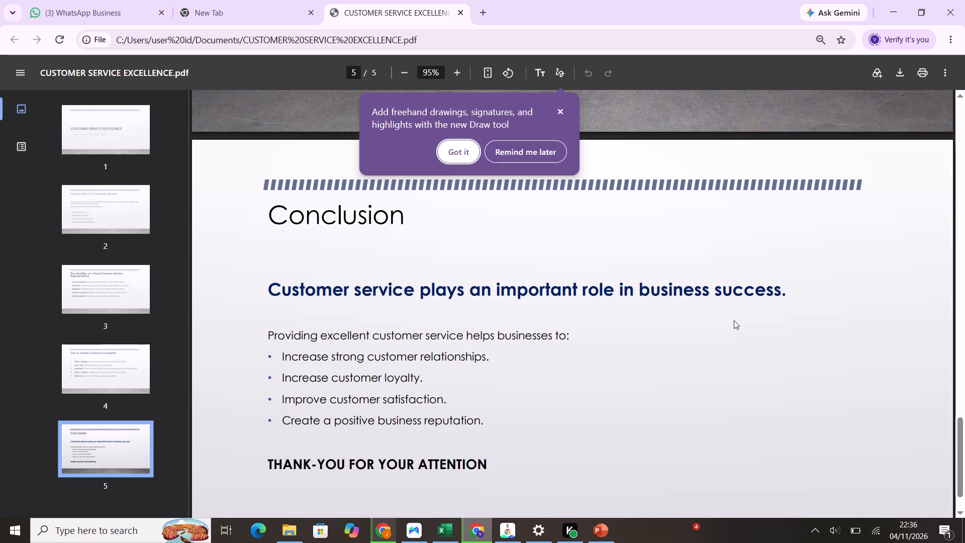
pyautogui.scroll(-6, 622, 377)
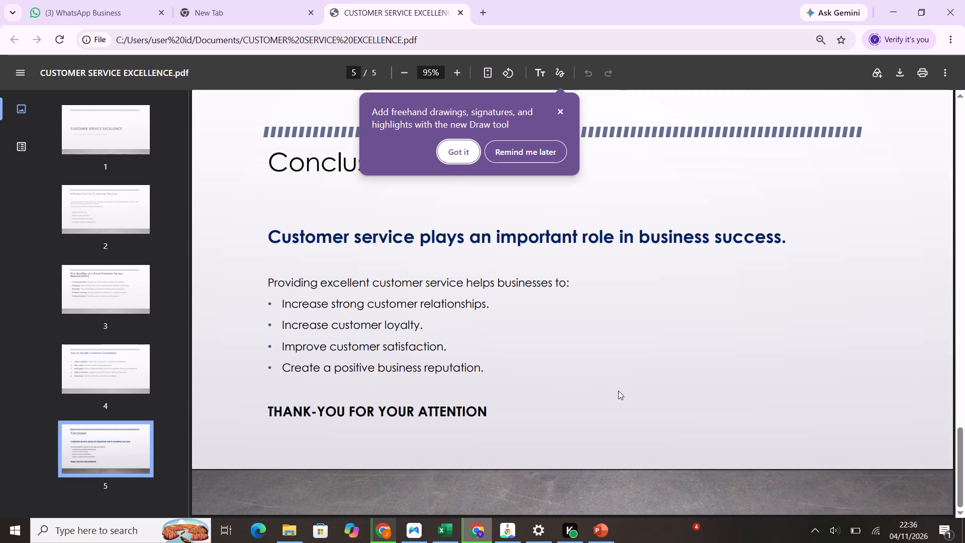
pyautogui.scroll(-5, 618, 391)
pyautogui.click(455, 151)
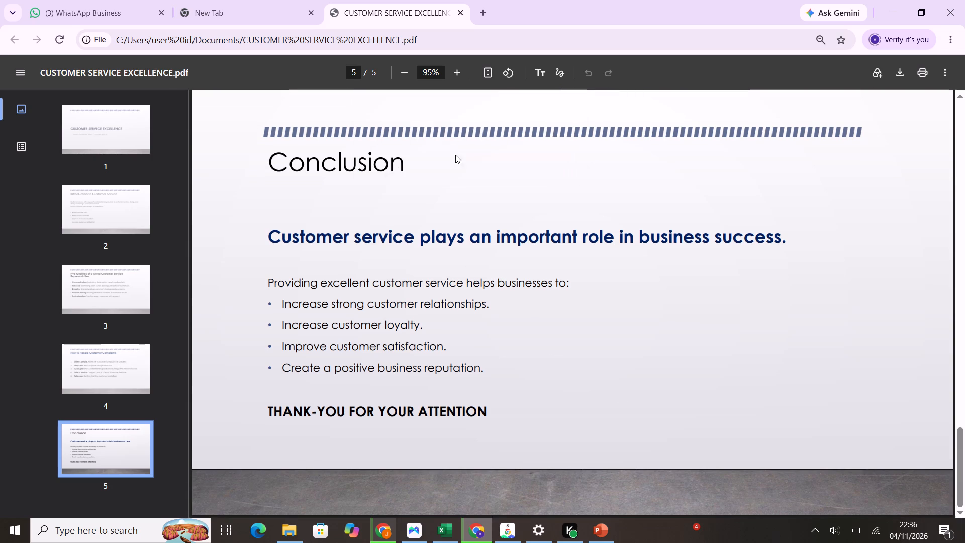
pyautogui.scroll(-4, 344, 407)
pyautogui.scroll(8, 344, 407)
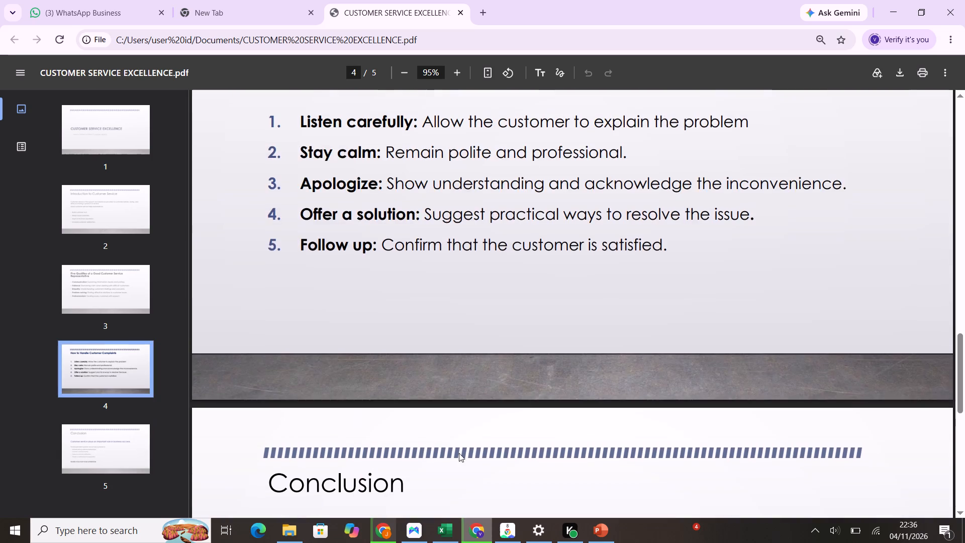